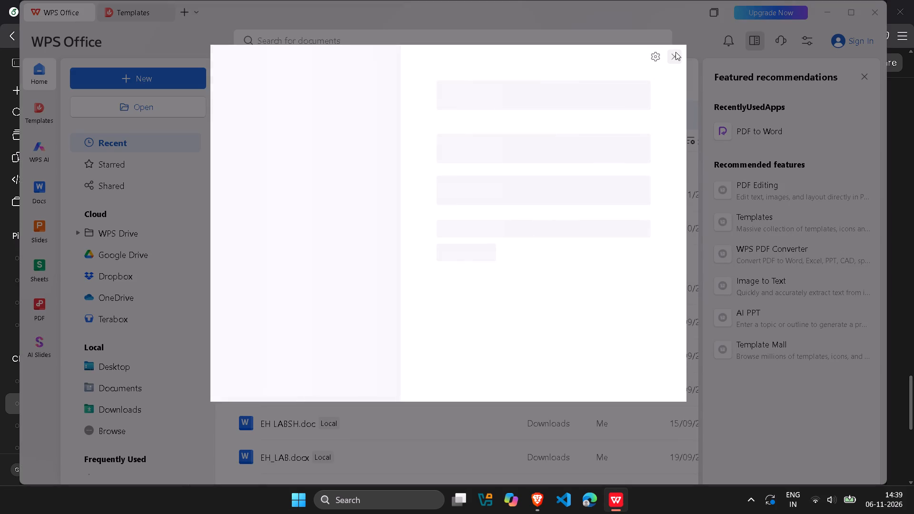
# Dismiss the sign-in window that covers the home page, without signing in to an account.
pyautogui.click(676, 58)
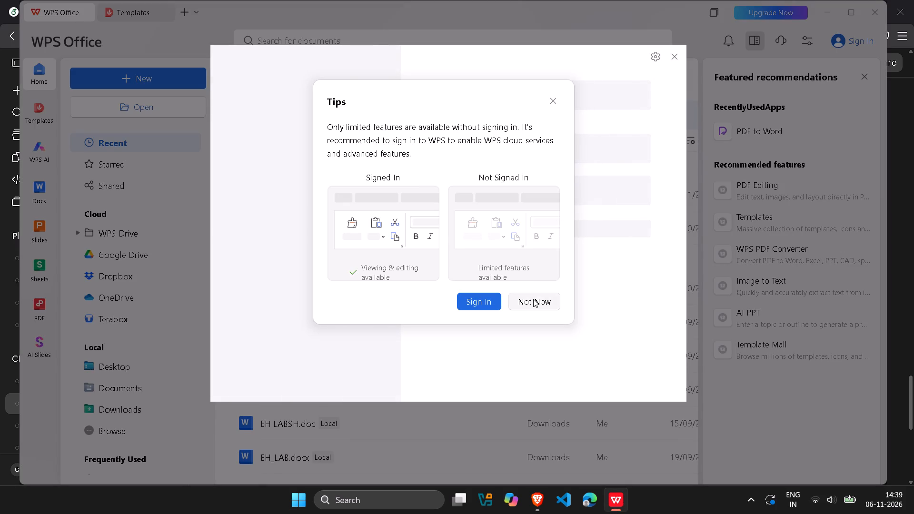
# Decline signing in to WPS Office and open new.docx from the recent files.
pyautogui.click(535, 299)
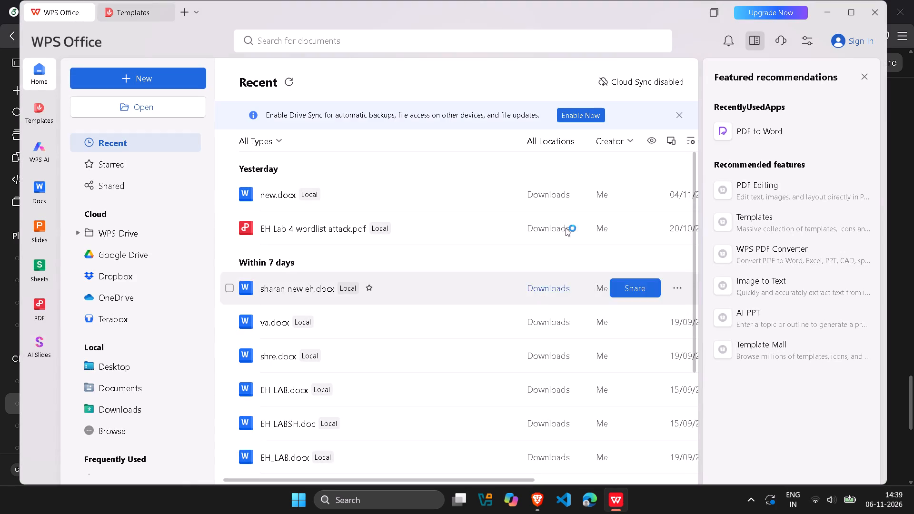
pyautogui.doubleClick(382, 208)
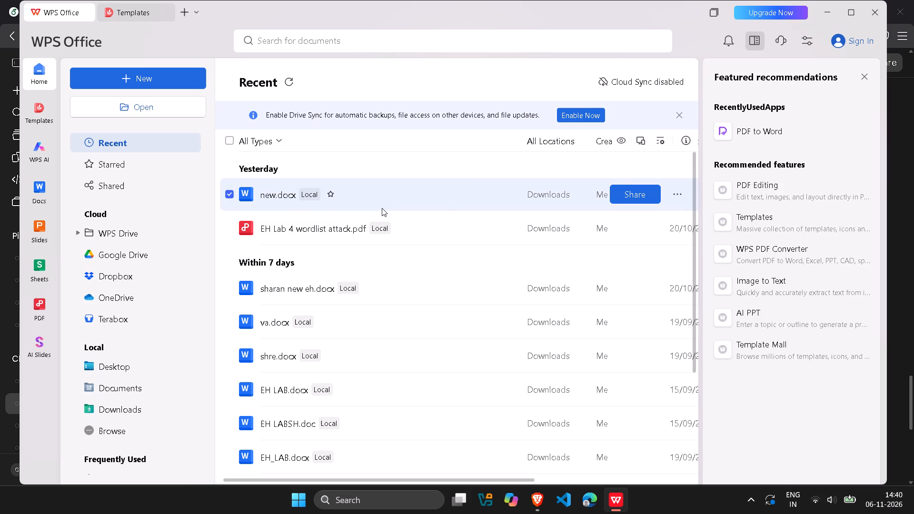
pyautogui.click(434, 217)
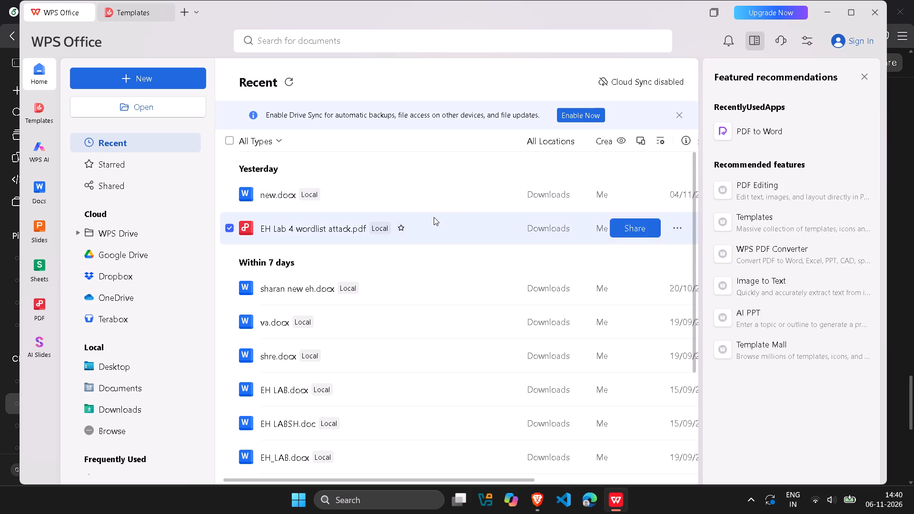
pyautogui.tripleClick(437, 200)
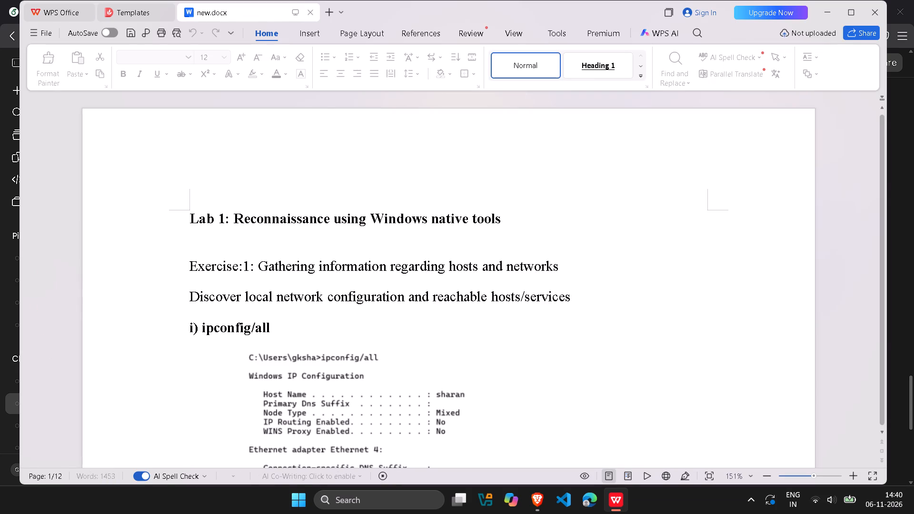
# Look through new.docx from the Lab 1 reconnaissance exercises to the Lab 3 Nmap section, dismissing the guest-mode notice, and close WPS Office.
pyautogui.scroll(-2, 437, 319)
pyautogui.scroll(2, 437, 319)
pyautogui.scroll(-1, 437, 319)
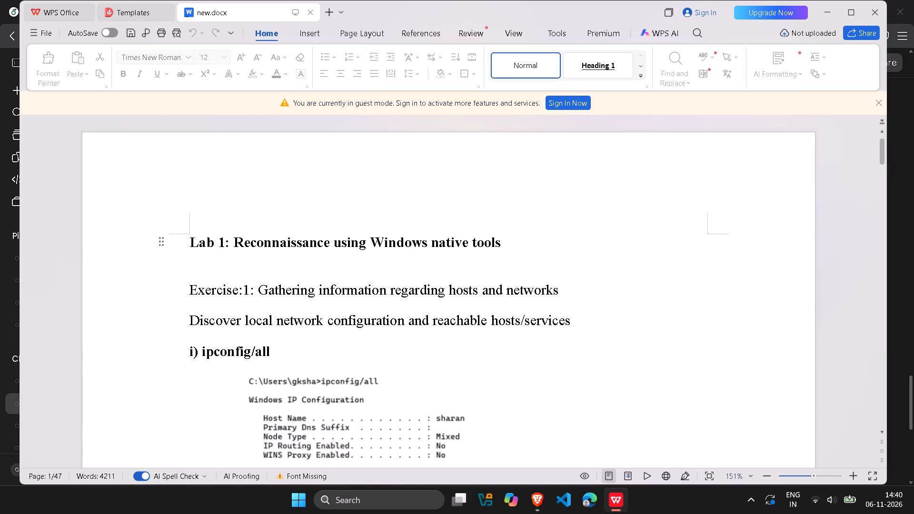
pyautogui.scroll(-10, 437, 319)
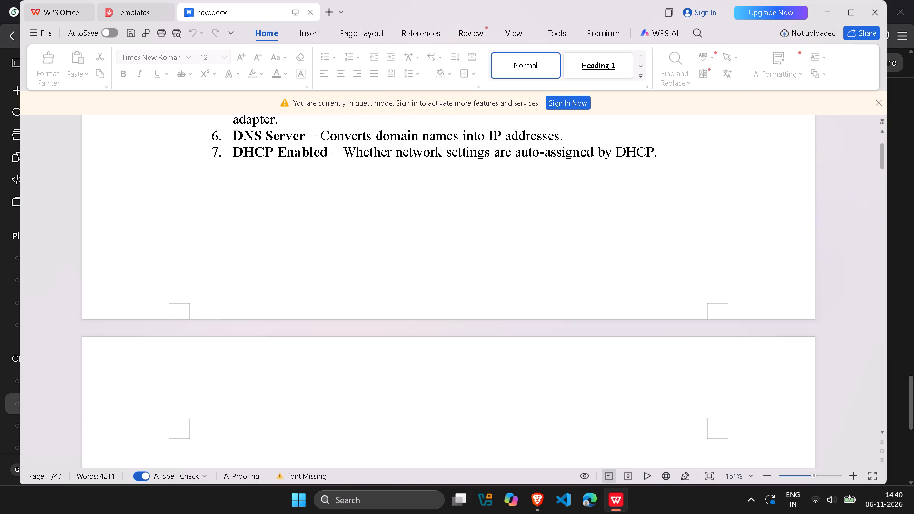
pyautogui.scroll(-5, 437, 319)
pyautogui.hscroll(1, 437, 319)
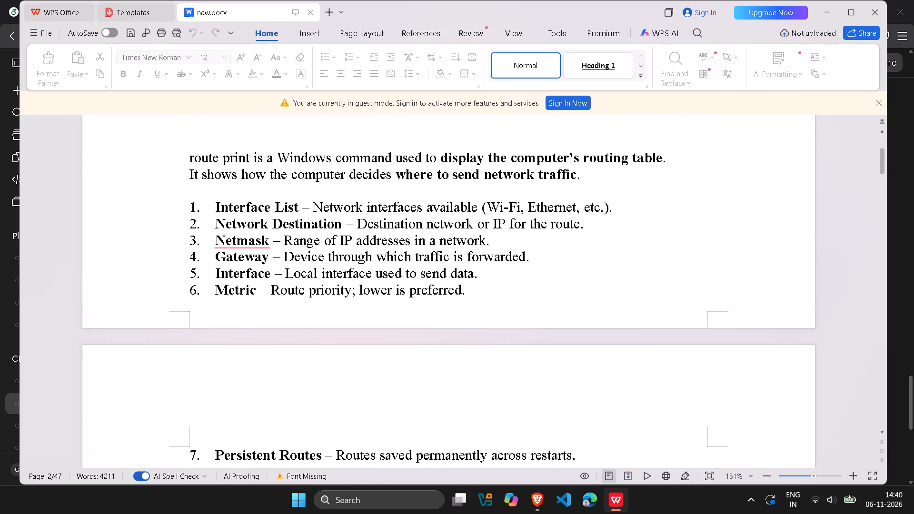
pyautogui.hscroll(2, 437, 319)
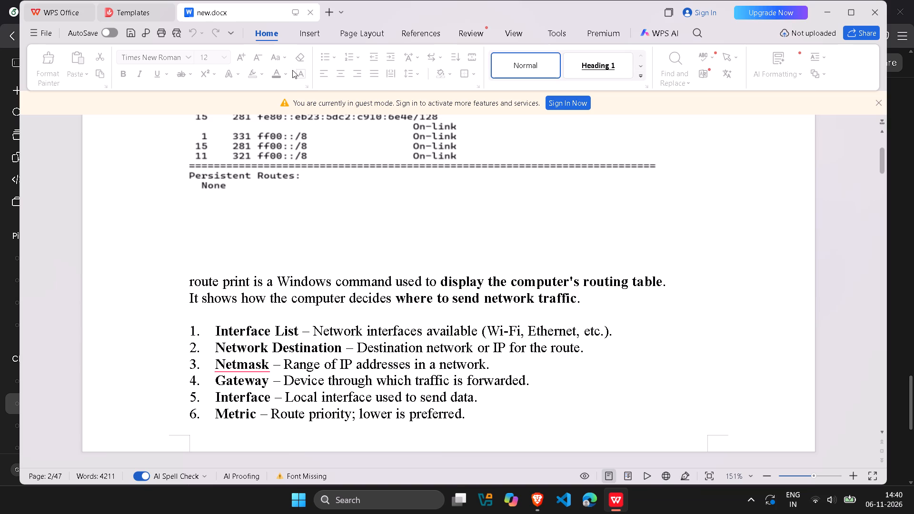
pyautogui.doubleClick(142, 79)
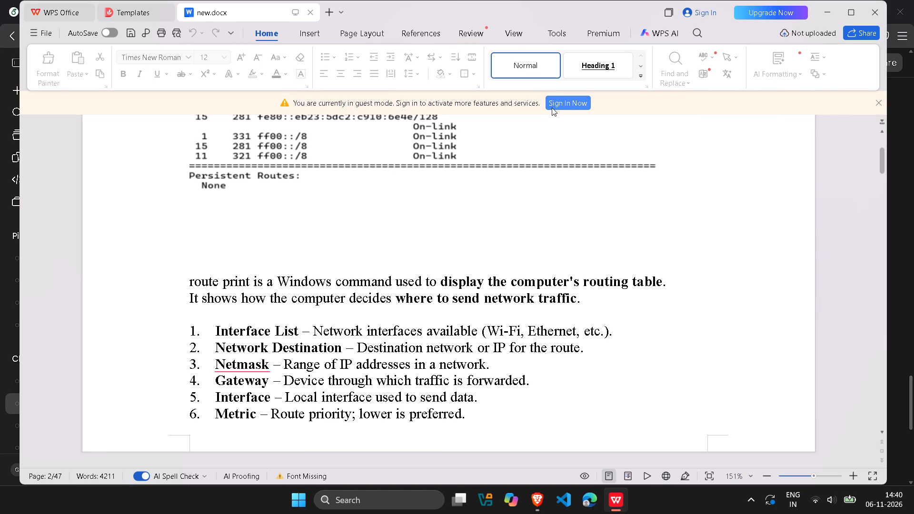
pyautogui.click(876, 105)
pyautogui.scroll(-3, 546, 241)
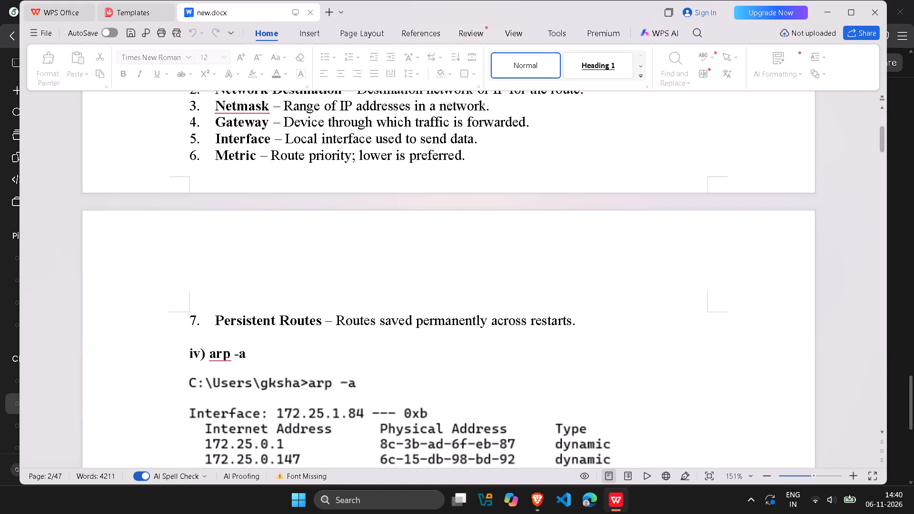
pyautogui.scroll(-13, 546, 241)
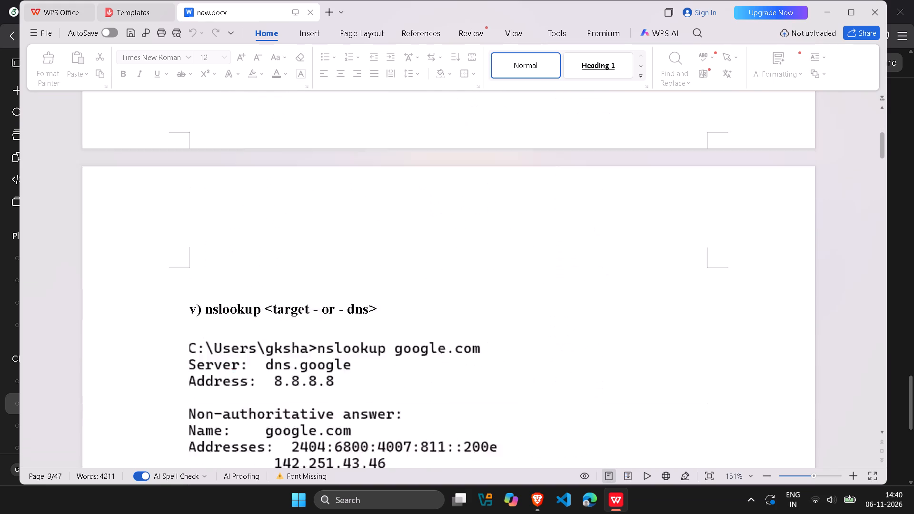
pyautogui.scroll(-13, 546, 241)
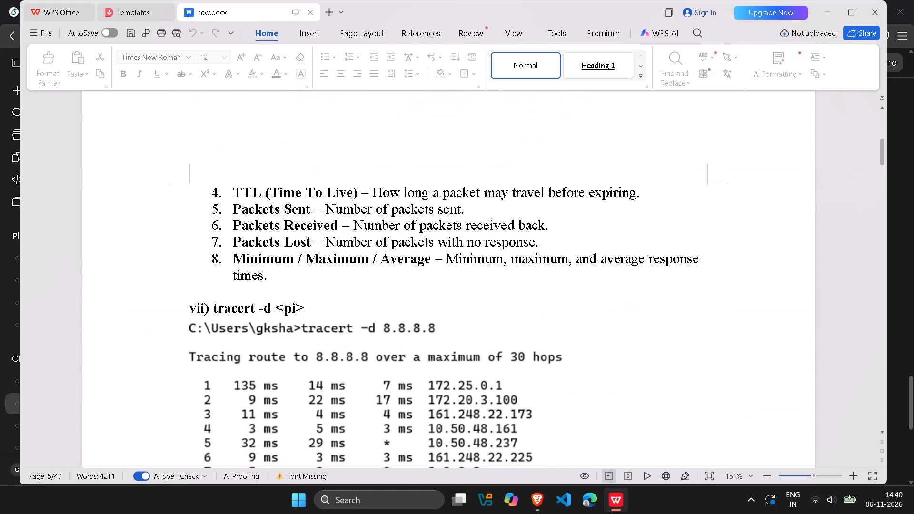
pyautogui.scroll(-13, 546, 241)
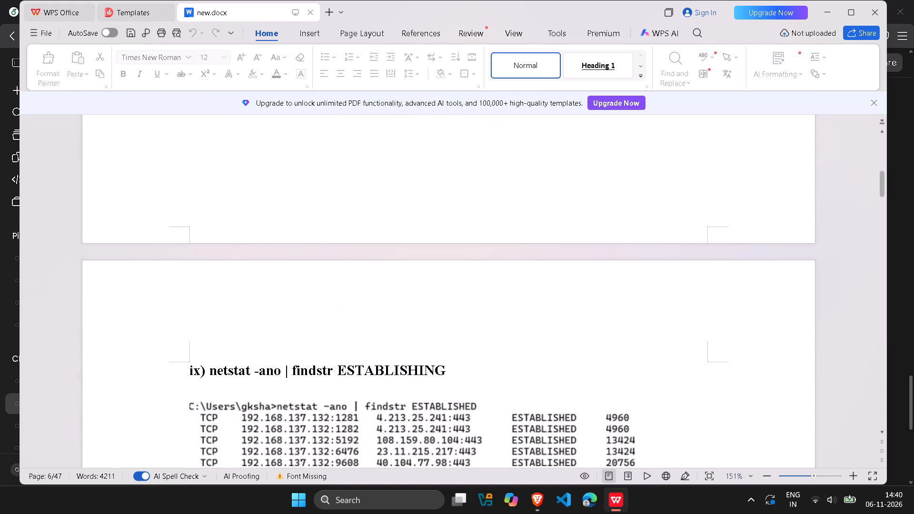
pyautogui.scroll(-13, 546, 241)
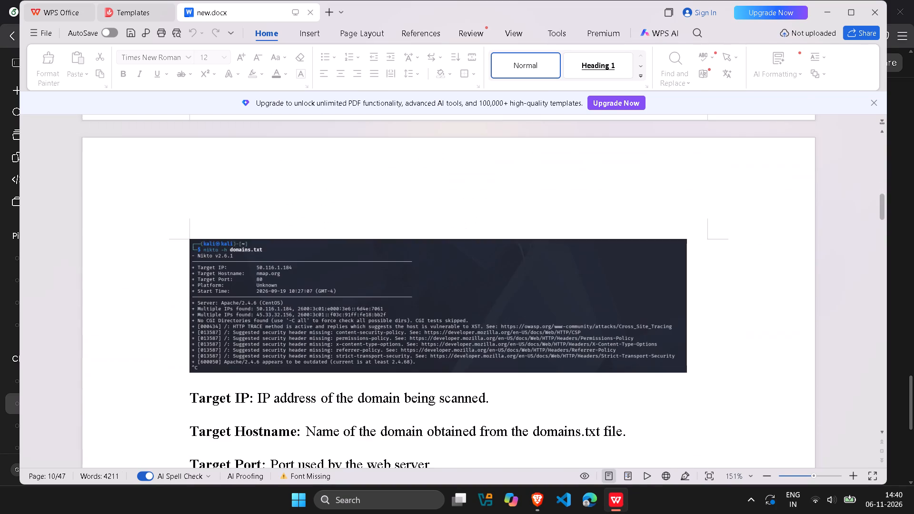
pyautogui.scroll(-13, 546, 241)
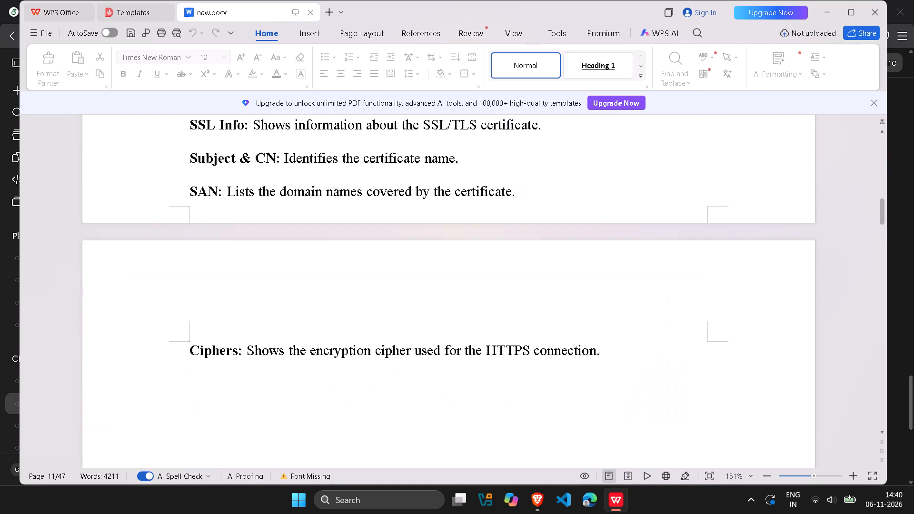
pyautogui.scroll(-13, 546, 241)
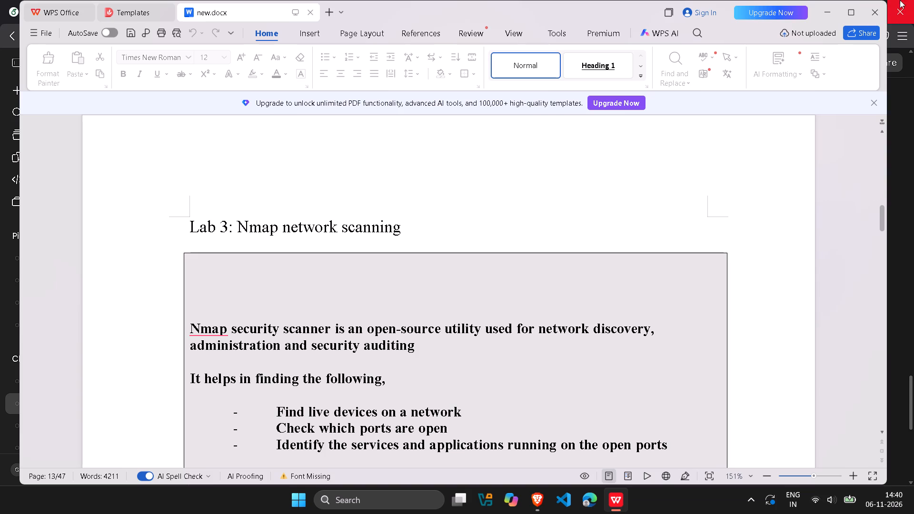
pyautogui.click(874, 9)
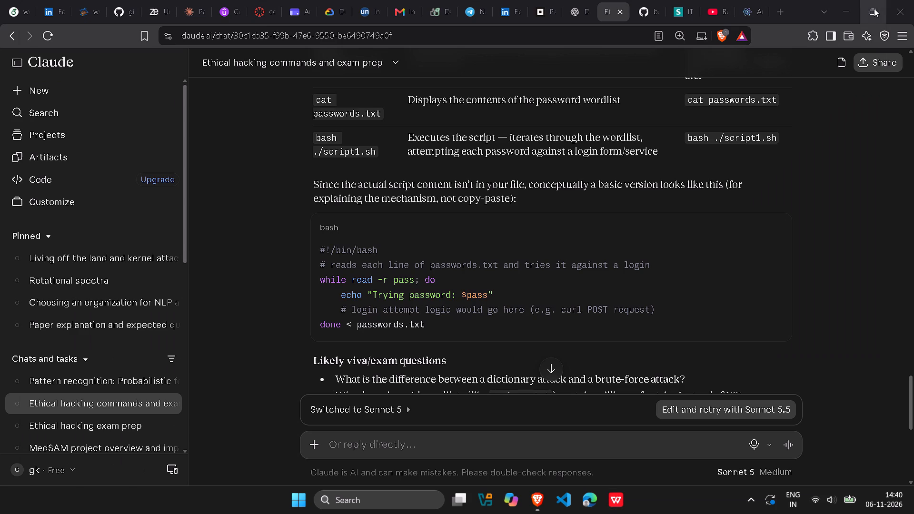
# Close the Brave browser window together with all of its open tabs.
pyautogui.click(899, 8)
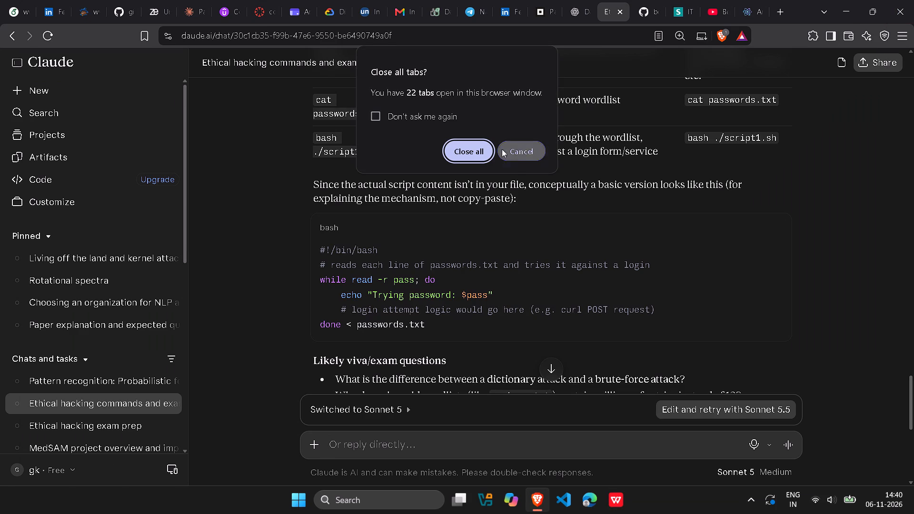
pyautogui.click(477, 149)
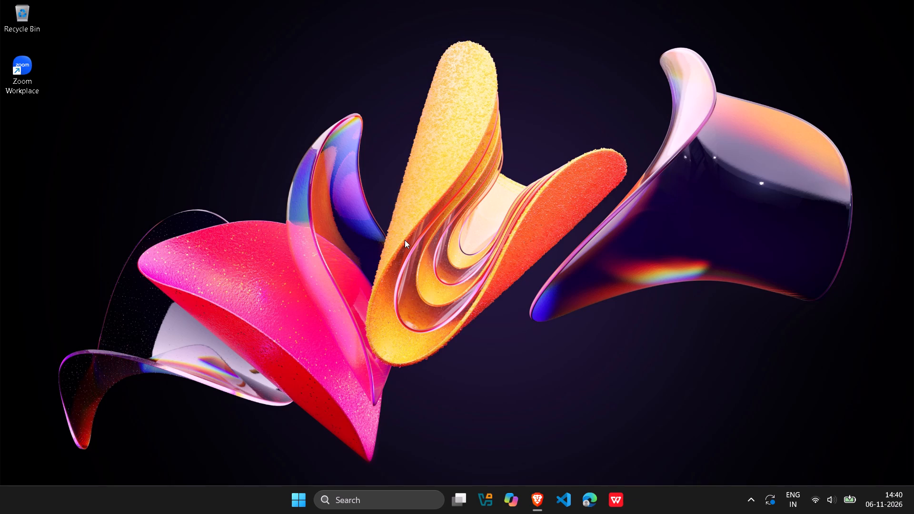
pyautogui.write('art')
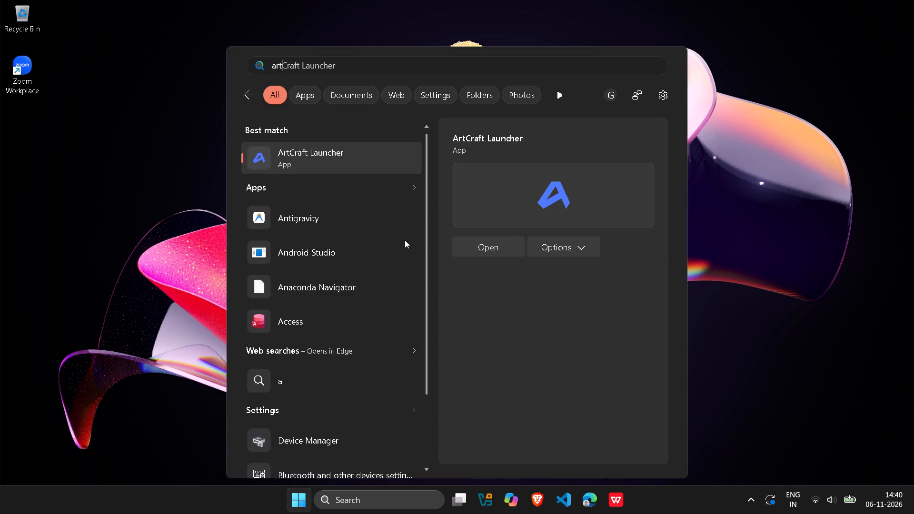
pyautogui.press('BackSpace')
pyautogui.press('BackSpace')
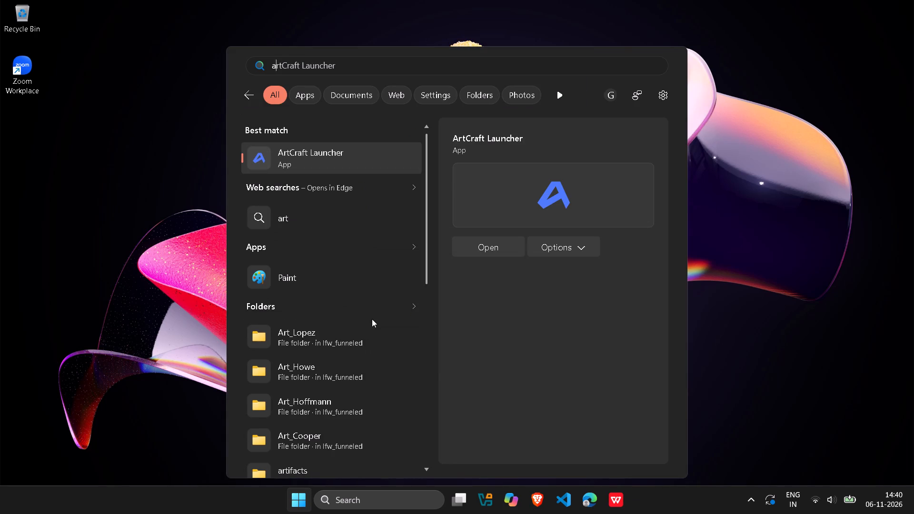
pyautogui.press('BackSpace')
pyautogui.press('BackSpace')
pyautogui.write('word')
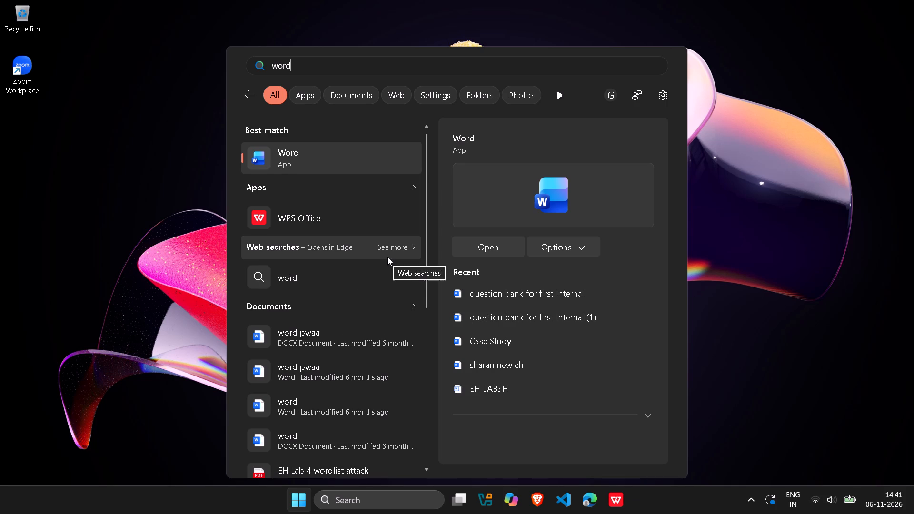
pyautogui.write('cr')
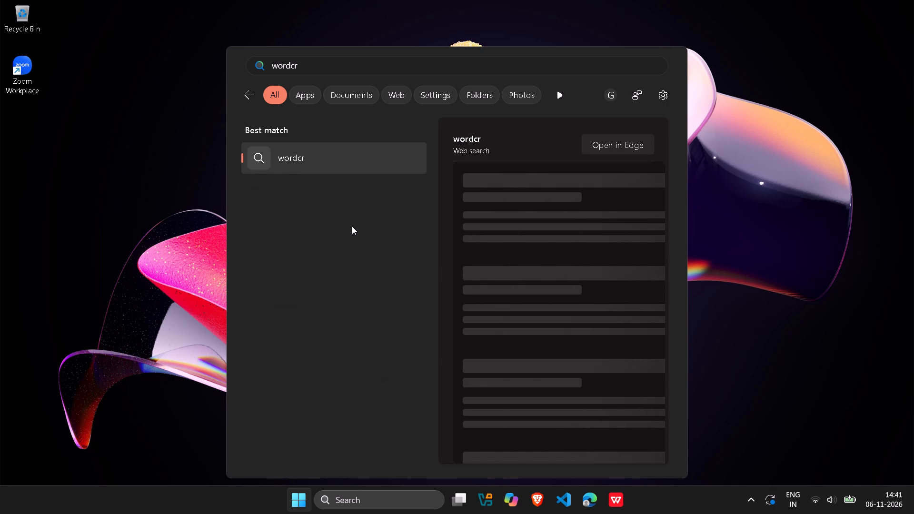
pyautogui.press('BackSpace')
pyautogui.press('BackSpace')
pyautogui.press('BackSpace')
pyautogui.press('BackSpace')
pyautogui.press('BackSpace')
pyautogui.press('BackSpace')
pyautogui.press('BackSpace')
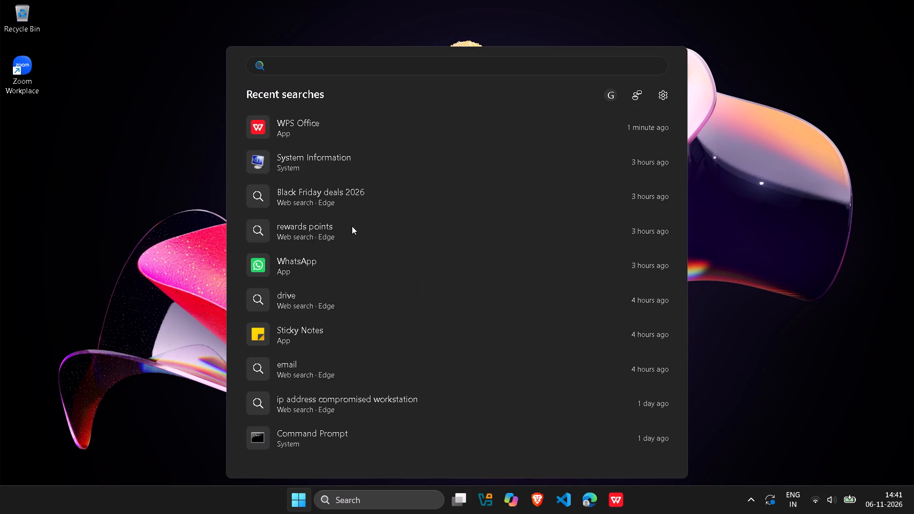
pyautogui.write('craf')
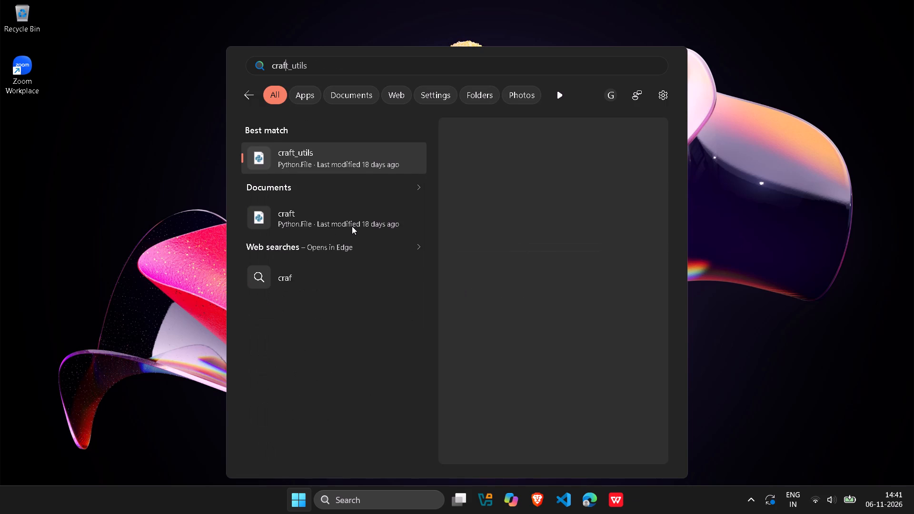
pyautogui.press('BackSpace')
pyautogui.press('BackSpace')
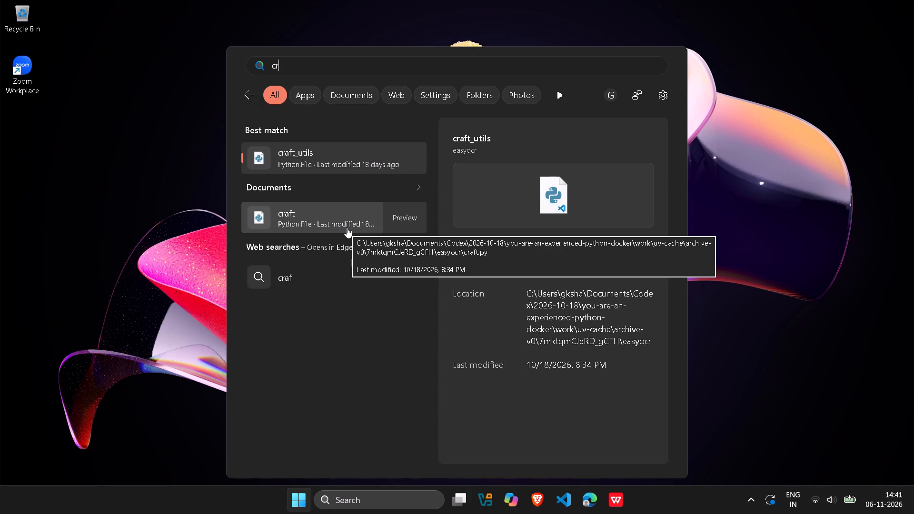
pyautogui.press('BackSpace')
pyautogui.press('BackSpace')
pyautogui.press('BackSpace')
# Search the computer for "wor" to find the Word app.
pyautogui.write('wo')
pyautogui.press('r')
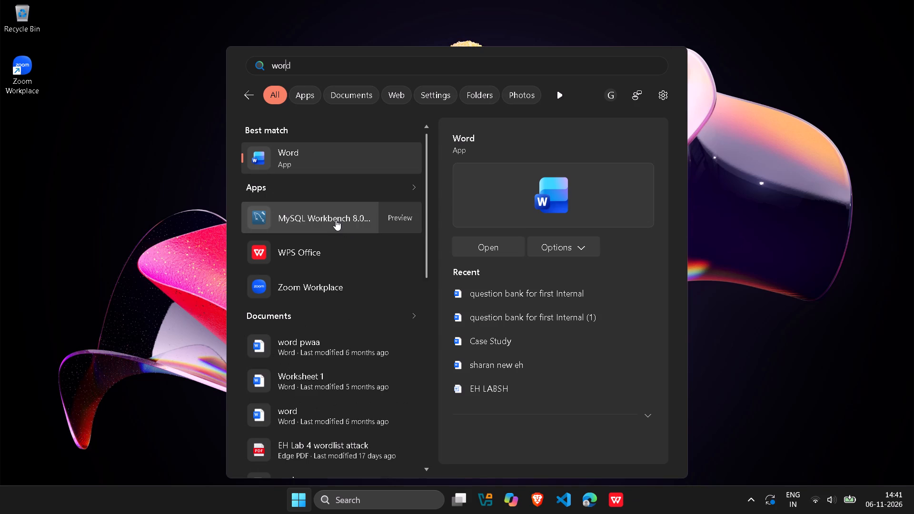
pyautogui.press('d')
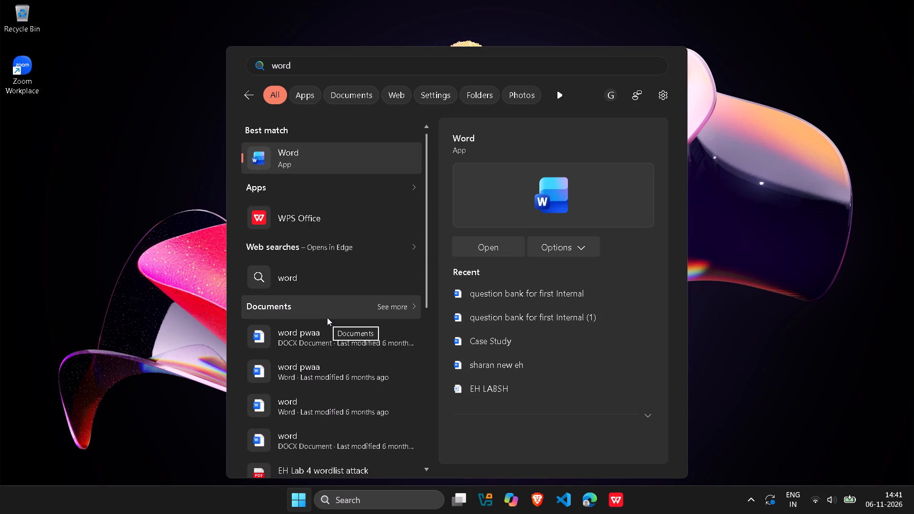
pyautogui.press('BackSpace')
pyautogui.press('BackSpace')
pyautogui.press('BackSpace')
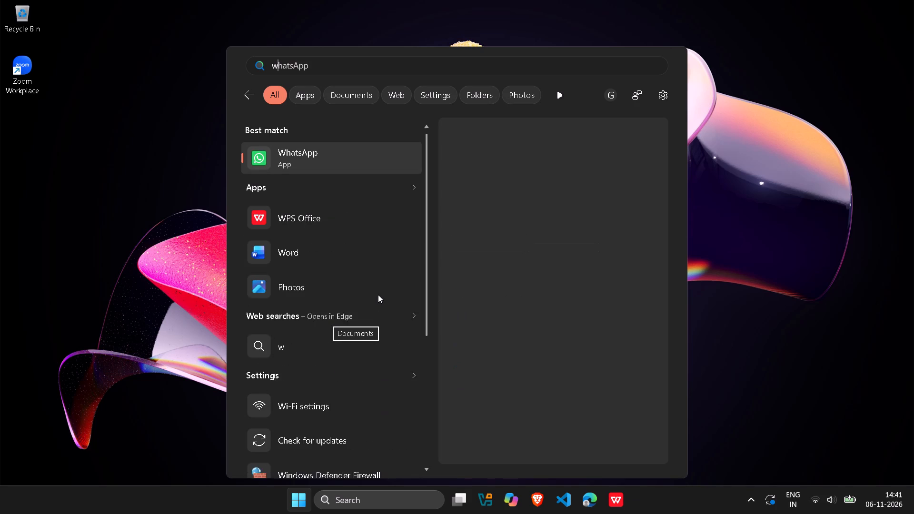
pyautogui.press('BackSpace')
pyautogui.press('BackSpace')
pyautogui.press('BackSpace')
# Search the computer for "art" and open ArtCraft Launcher.
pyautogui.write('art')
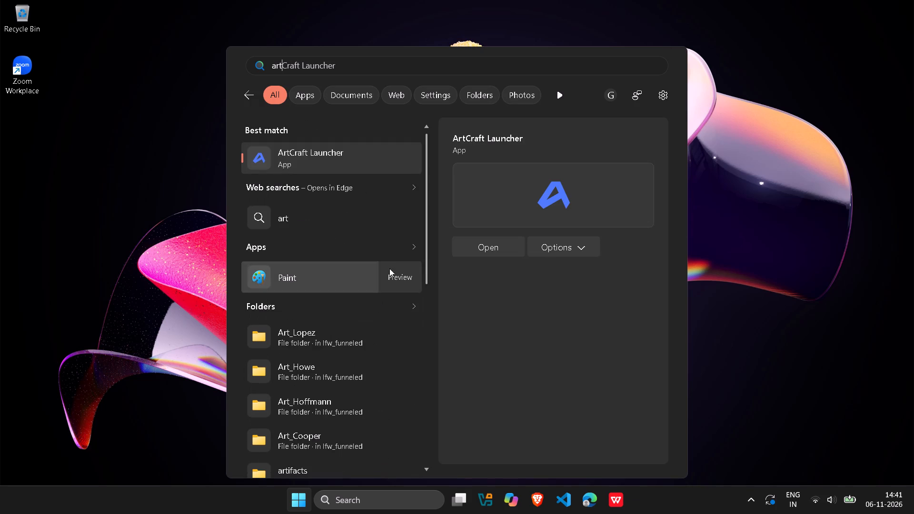
pyautogui.click(486, 242)
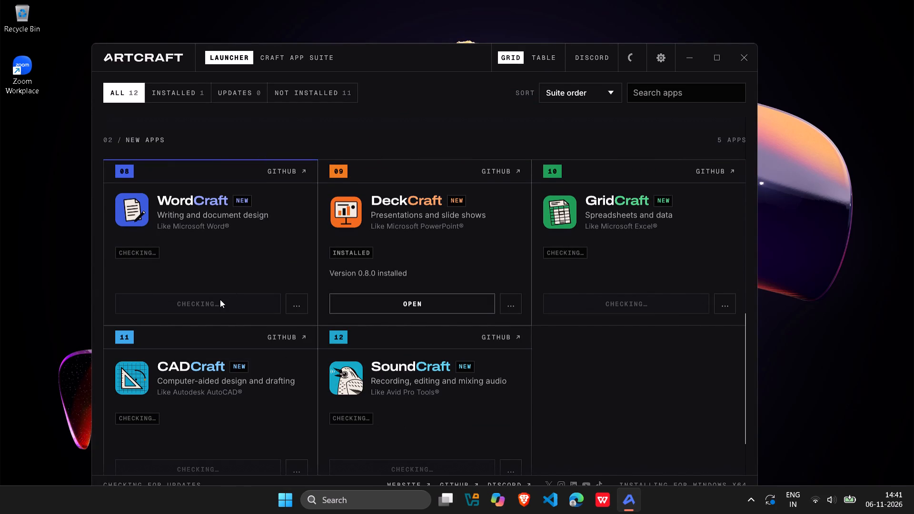
# Postpone the ArtCraft Launcher 0.14.1 update and install WordCraft 0.15.2.
pyautogui.scroll(-1, 220, 299)
pyautogui.scroll(1, 220, 299)
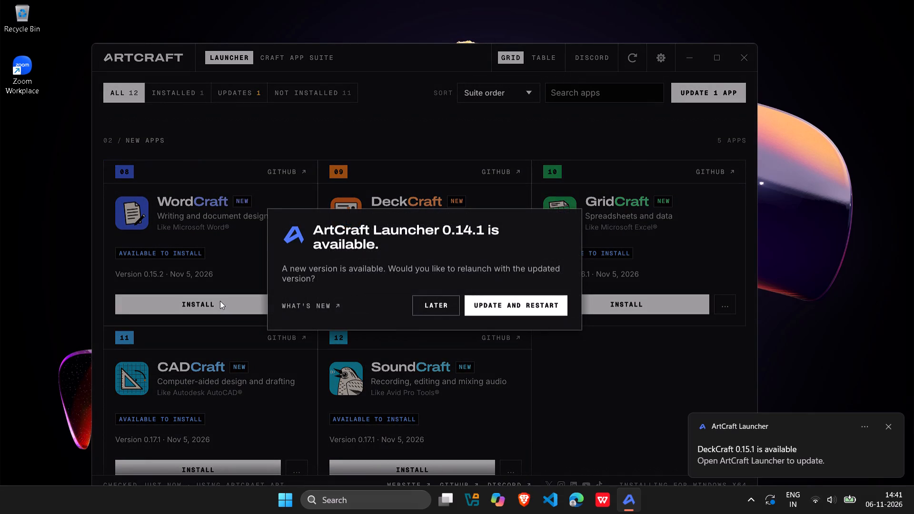
pyautogui.click(437, 309)
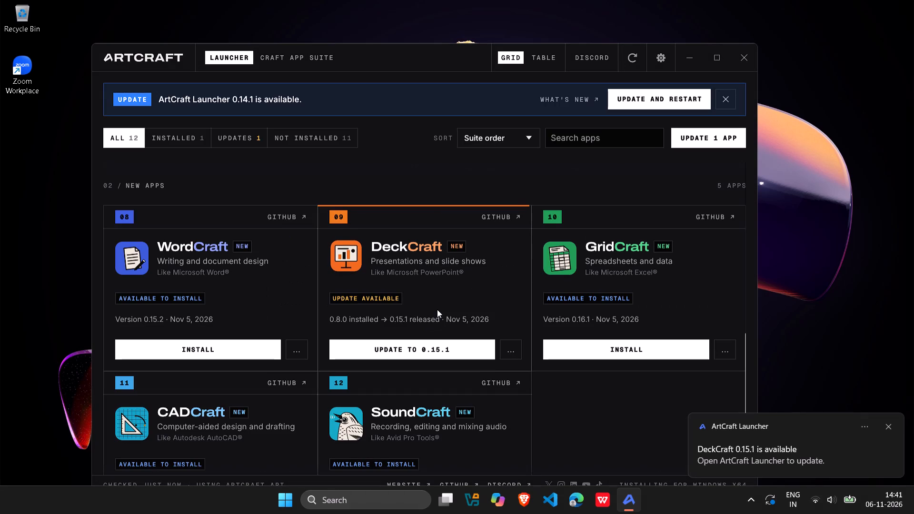
pyautogui.click(238, 349)
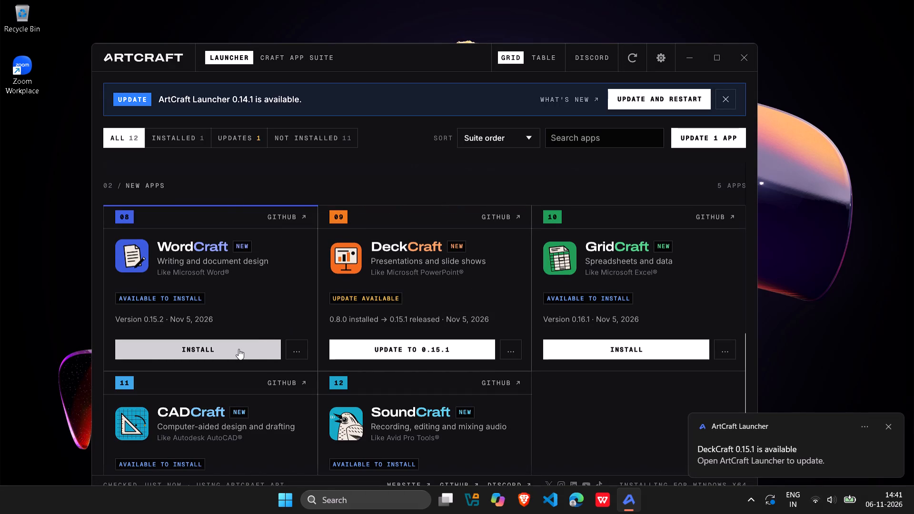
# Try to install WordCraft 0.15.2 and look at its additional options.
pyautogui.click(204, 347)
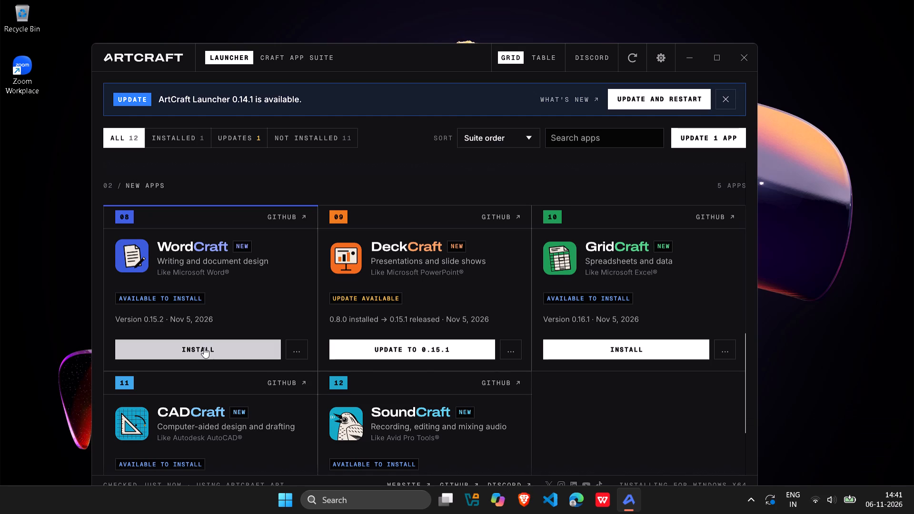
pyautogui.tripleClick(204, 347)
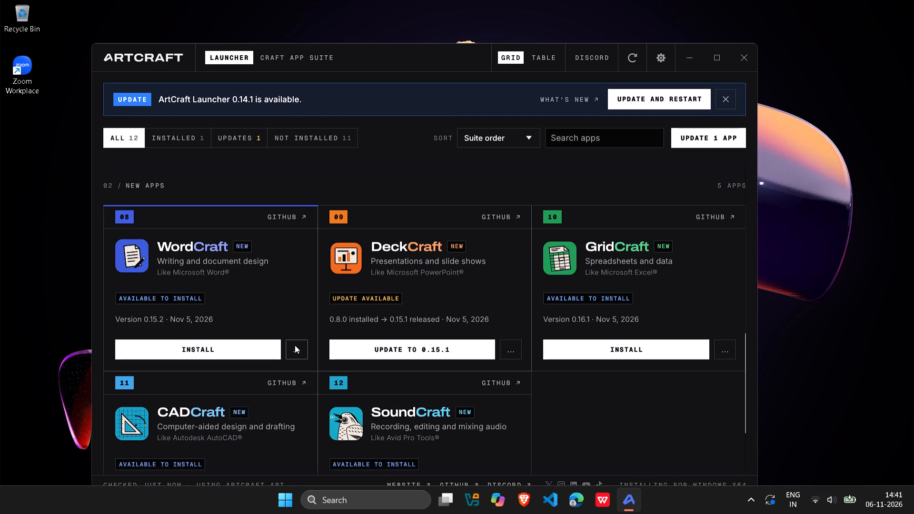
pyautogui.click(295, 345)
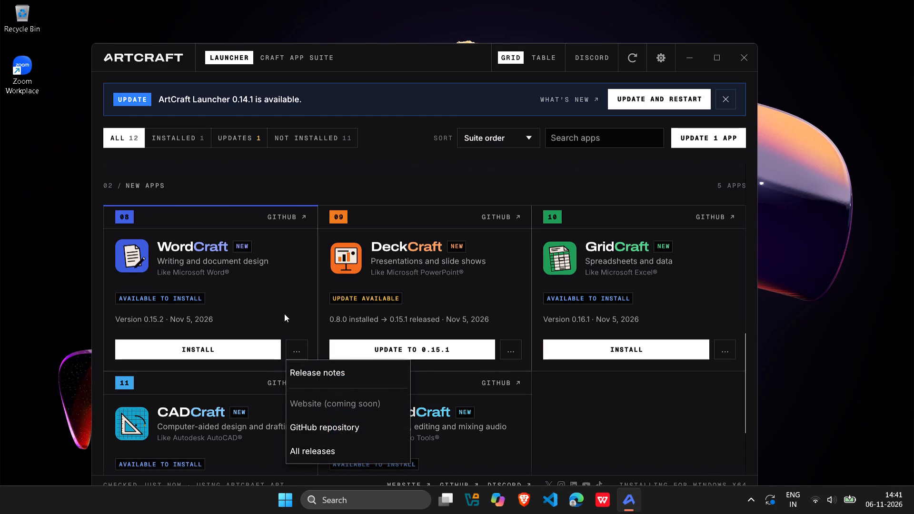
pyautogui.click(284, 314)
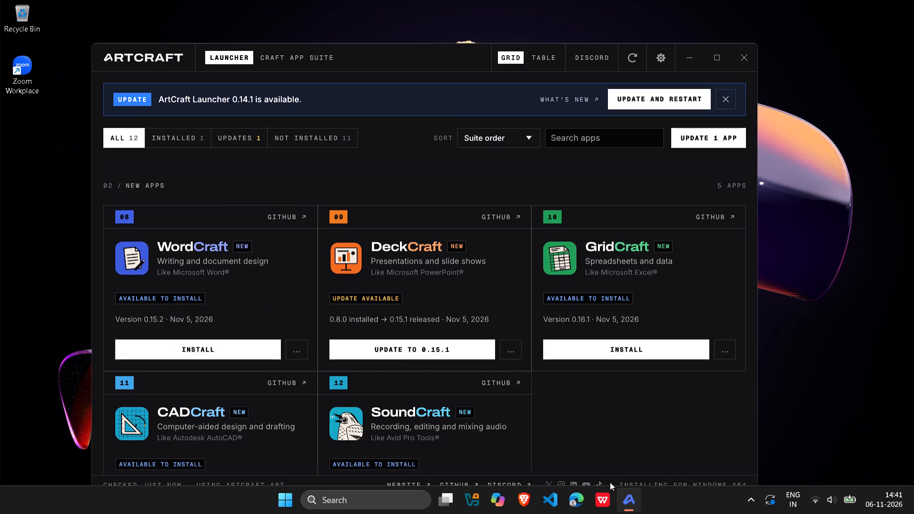
# Check the computer's Wi-Fi connection in the list of available networks.
pyautogui.click(819, 506)
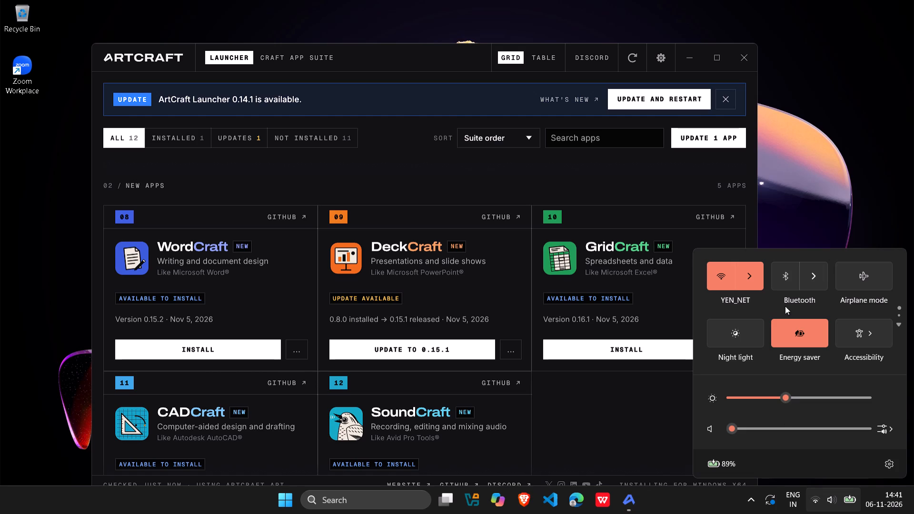
pyautogui.click(757, 278)
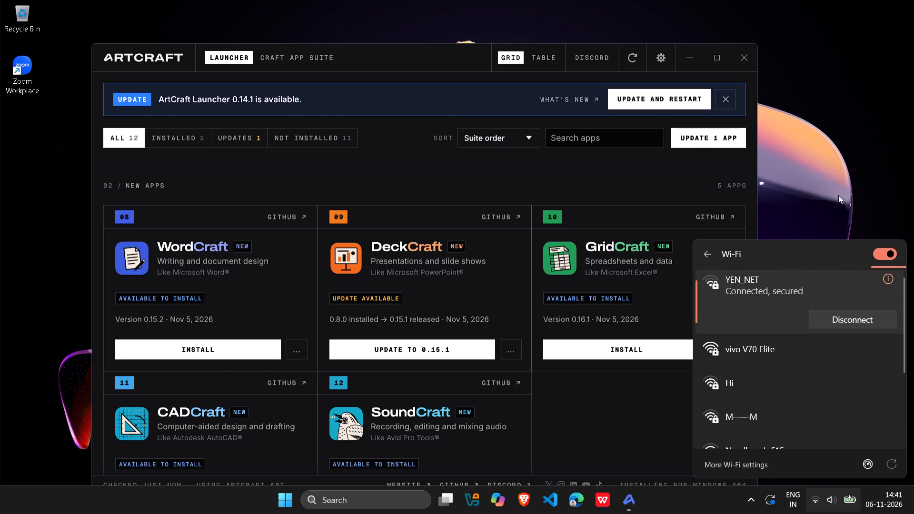
pyautogui.click(838, 195)
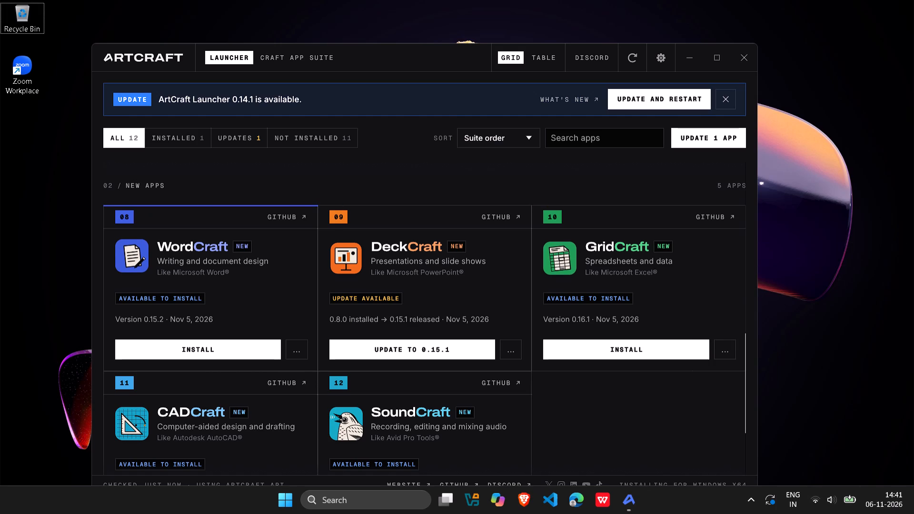
# Start the installation of WordCraft 0.15.2 from the new apps.
pyautogui.doubleClick(200, 254)
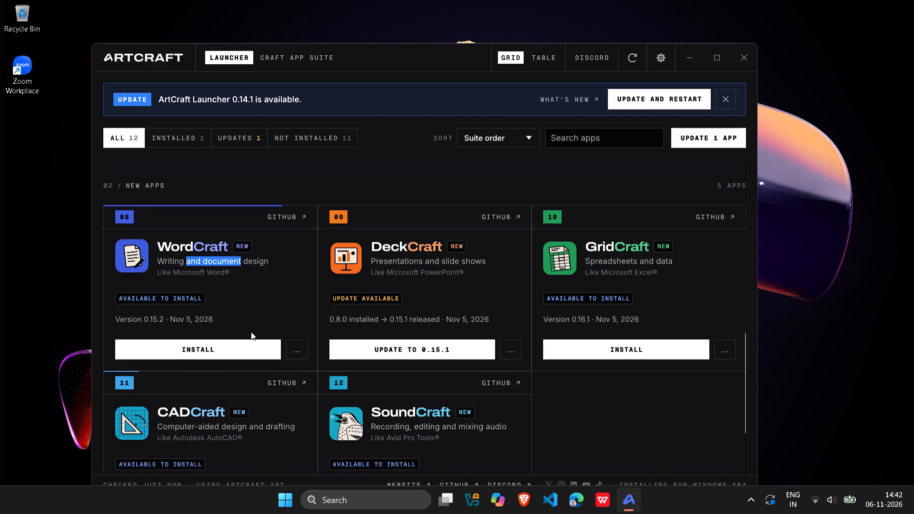
pyautogui.click(251, 349)
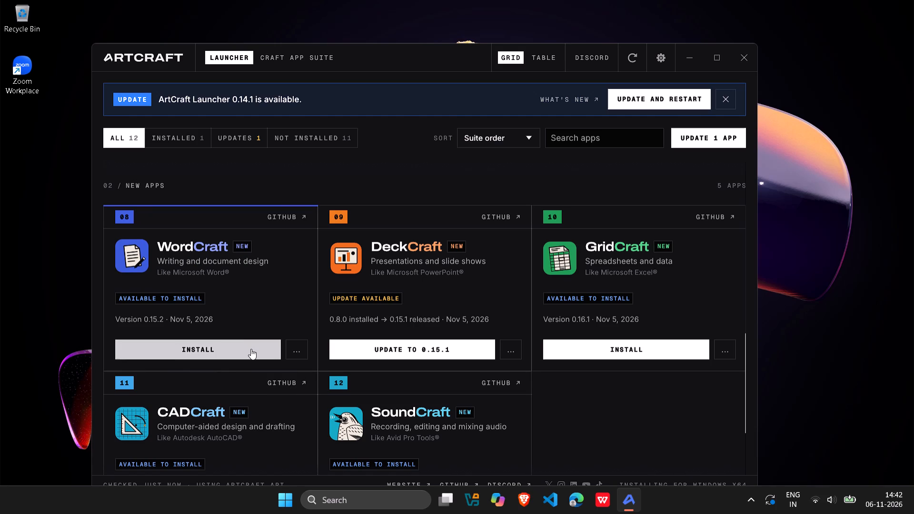
pyautogui.click(251, 349)
pyautogui.tripleClick(251, 349)
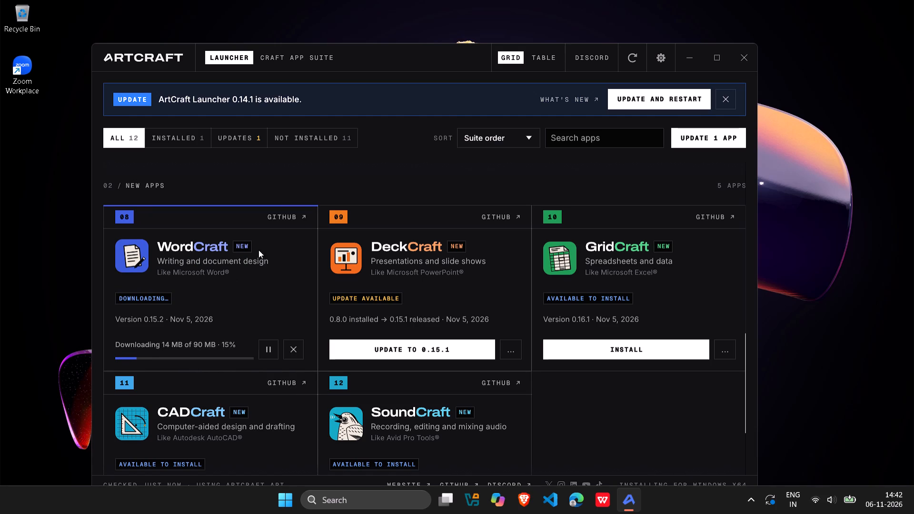
# Start updating DeckCraft to version 0.15.1.
pyautogui.click(393, 348)
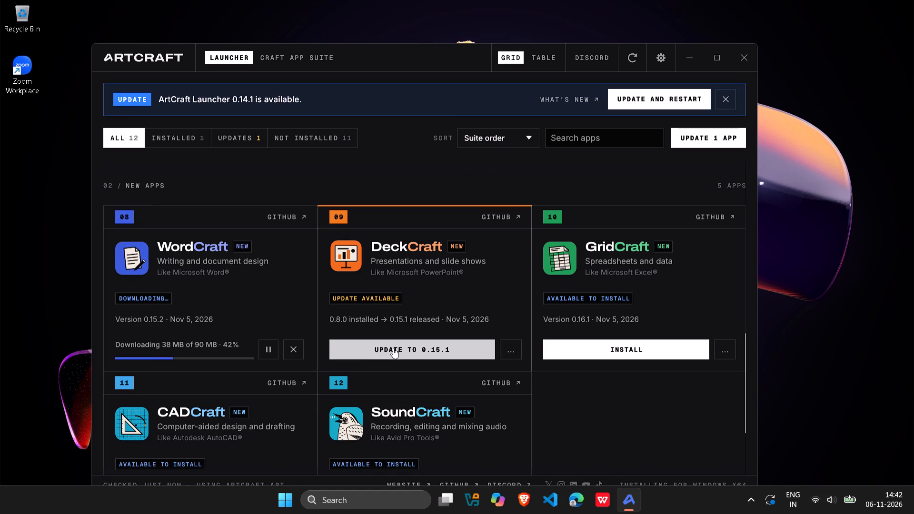
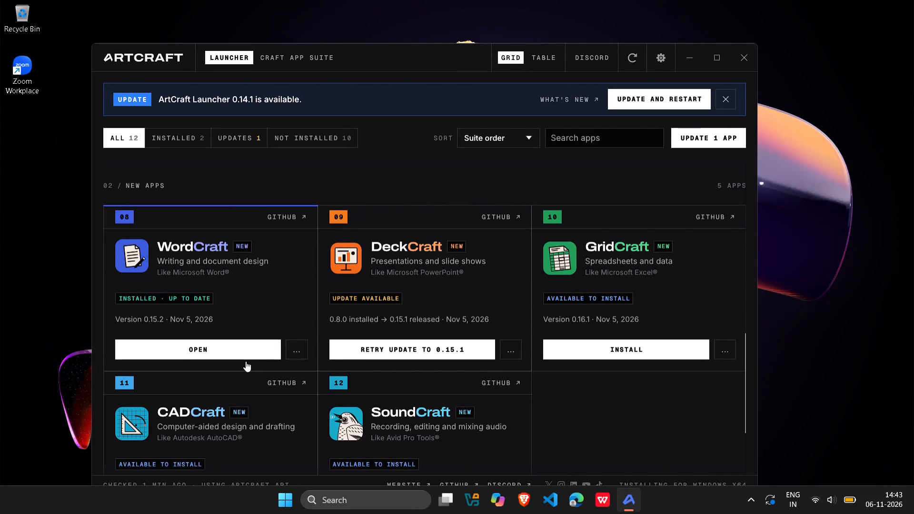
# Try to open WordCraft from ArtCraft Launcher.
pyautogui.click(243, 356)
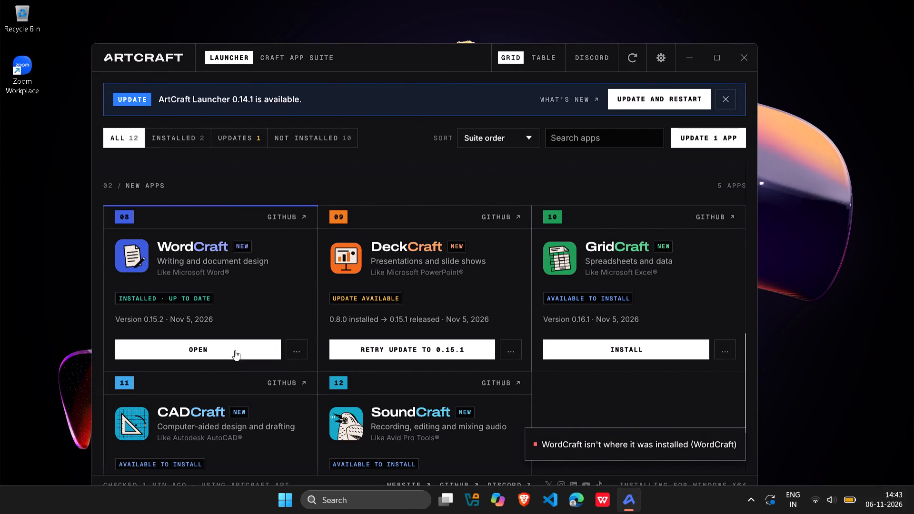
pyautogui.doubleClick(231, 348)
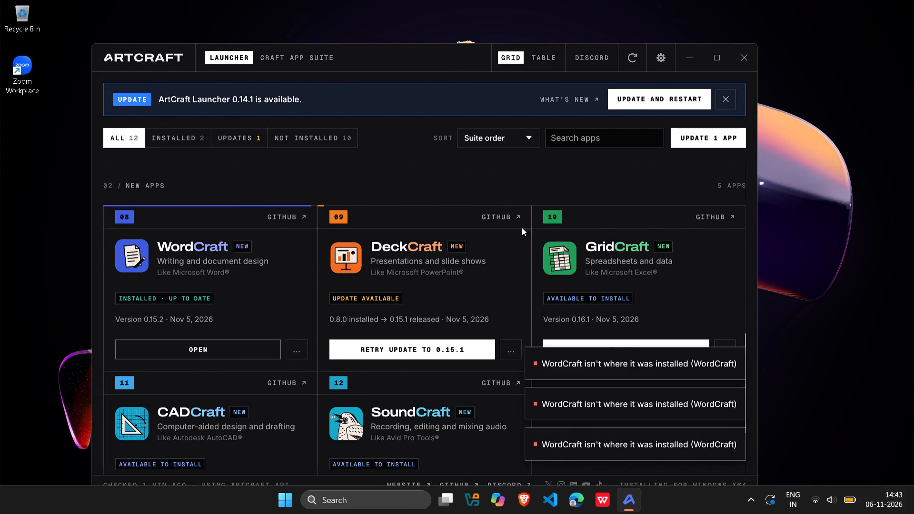
# Close ArtCraft Launcher, search the computer for "word" and open WordCraft.
pyautogui.click(748, 59)
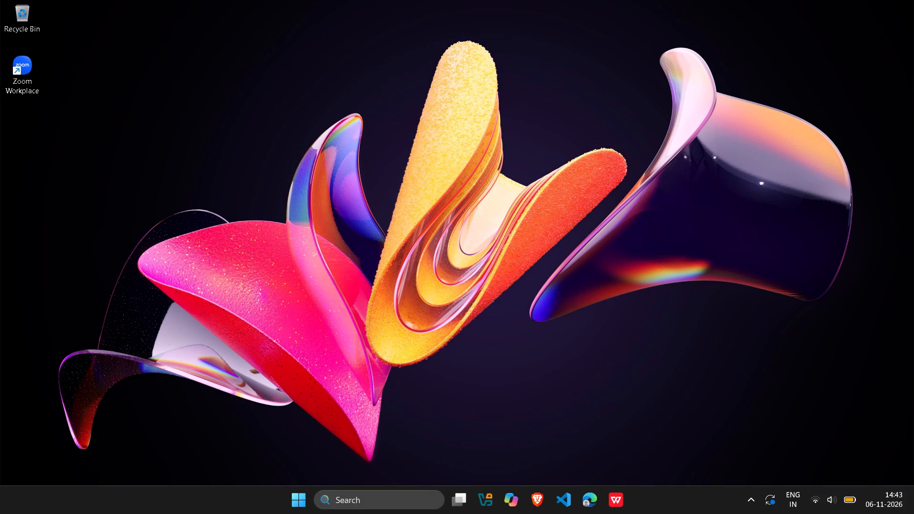
pyautogui.click(398, 497)
pyautogui.write('word')
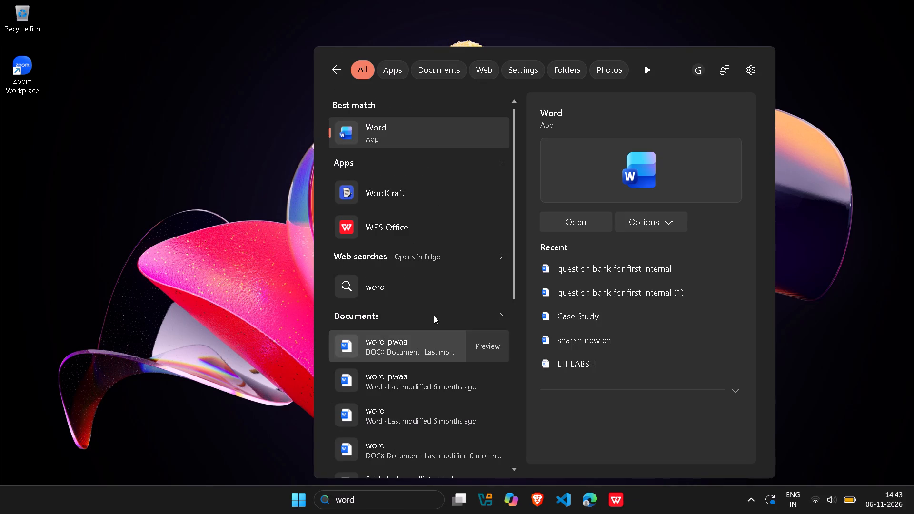
pyautogui.click(430, 199)
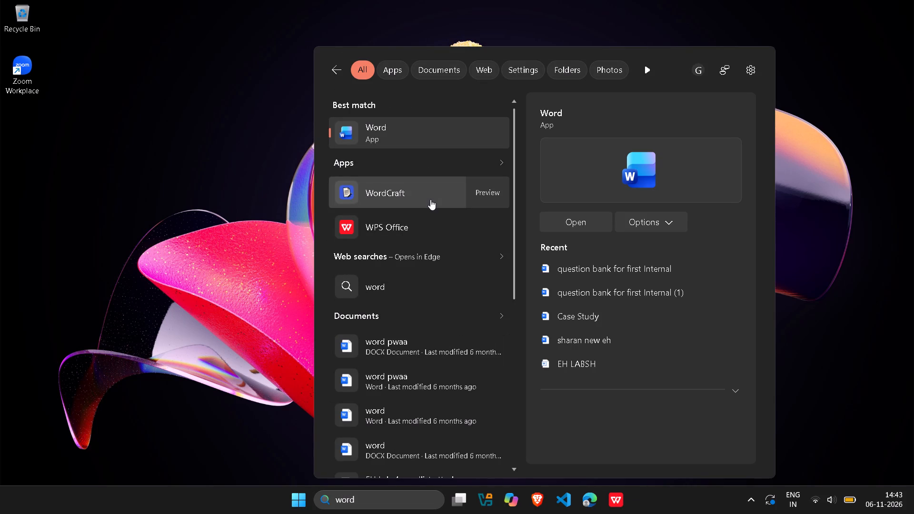
pyautogui.click(414, 192)
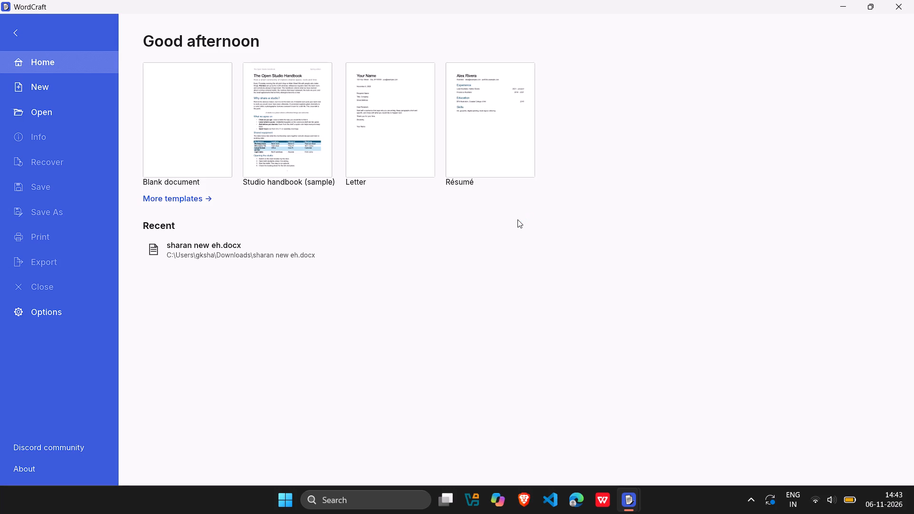
# Open the recent document sharan new eh.docx.
pyautogui.click(67, 109)
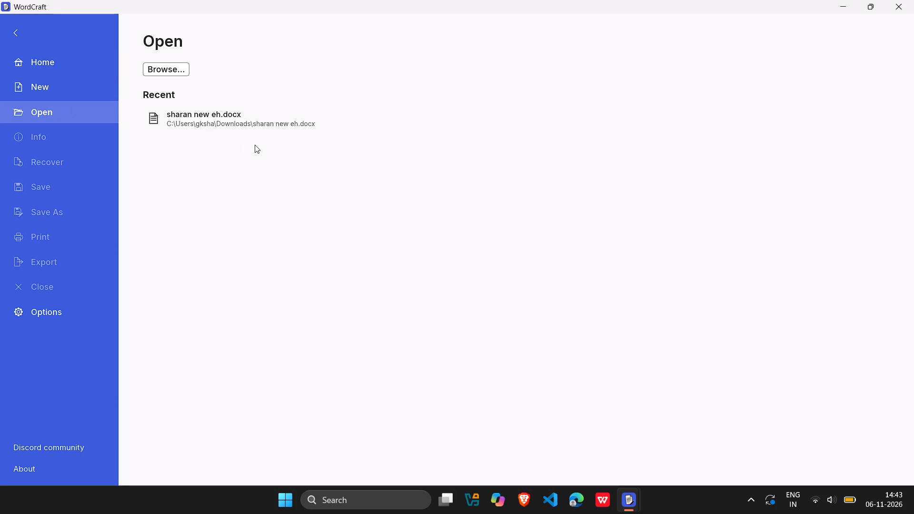
pyautogui.click(160, 123)
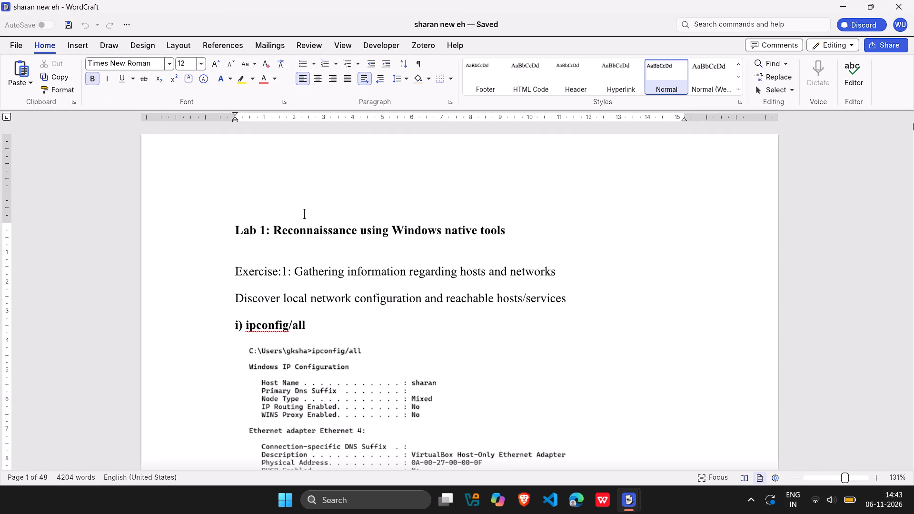
pyautogui.scroll(-4, 344, 235)
pyautogui.scroll(-18, 344, 235)
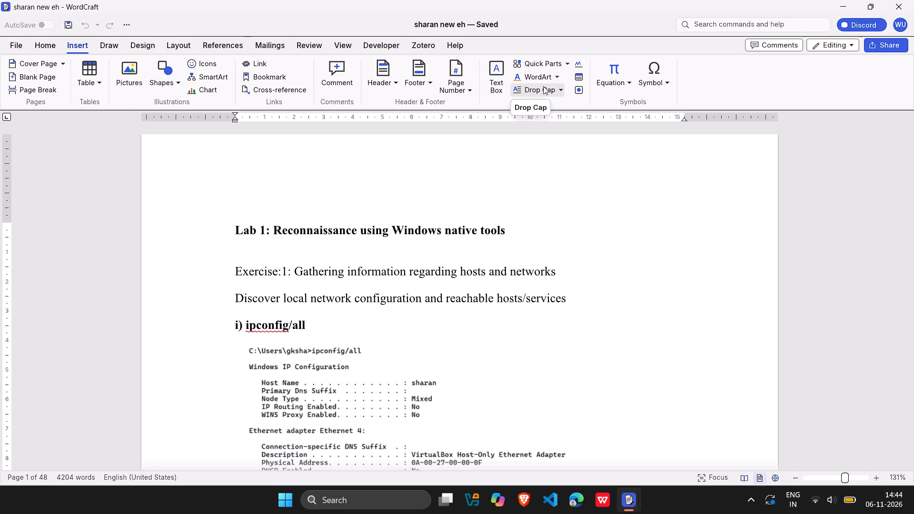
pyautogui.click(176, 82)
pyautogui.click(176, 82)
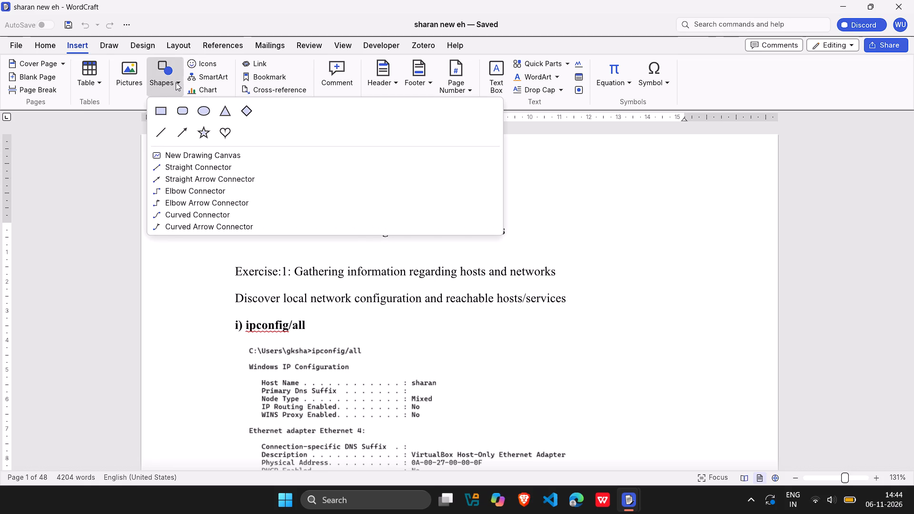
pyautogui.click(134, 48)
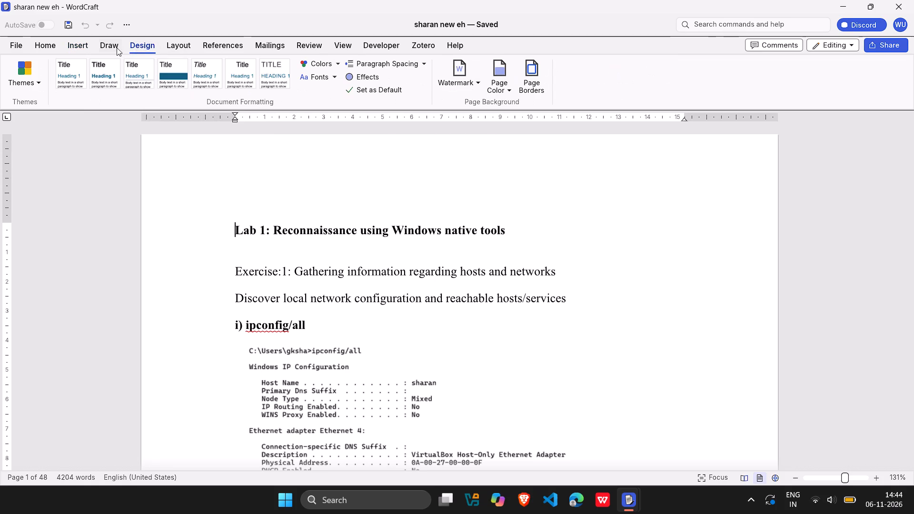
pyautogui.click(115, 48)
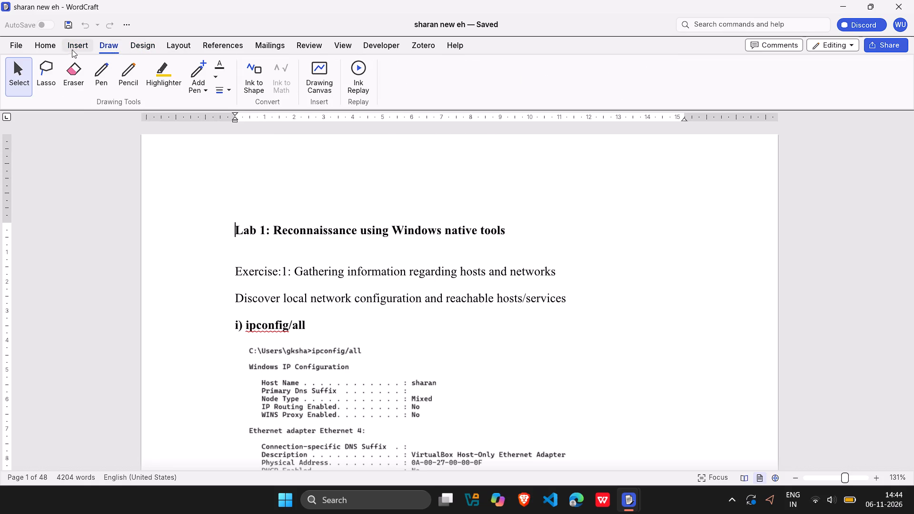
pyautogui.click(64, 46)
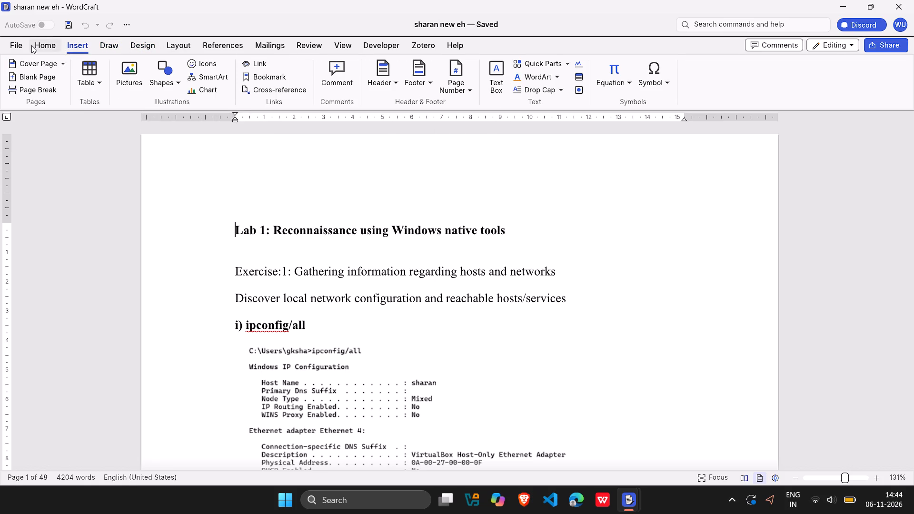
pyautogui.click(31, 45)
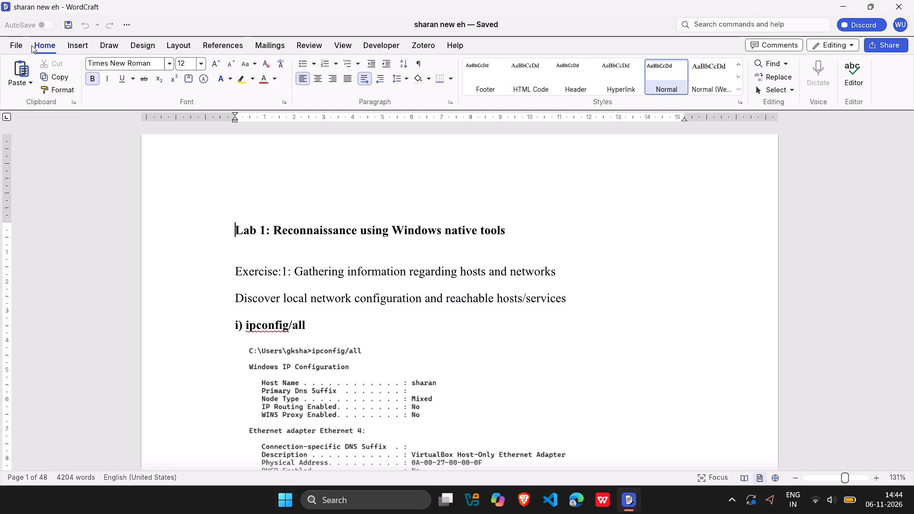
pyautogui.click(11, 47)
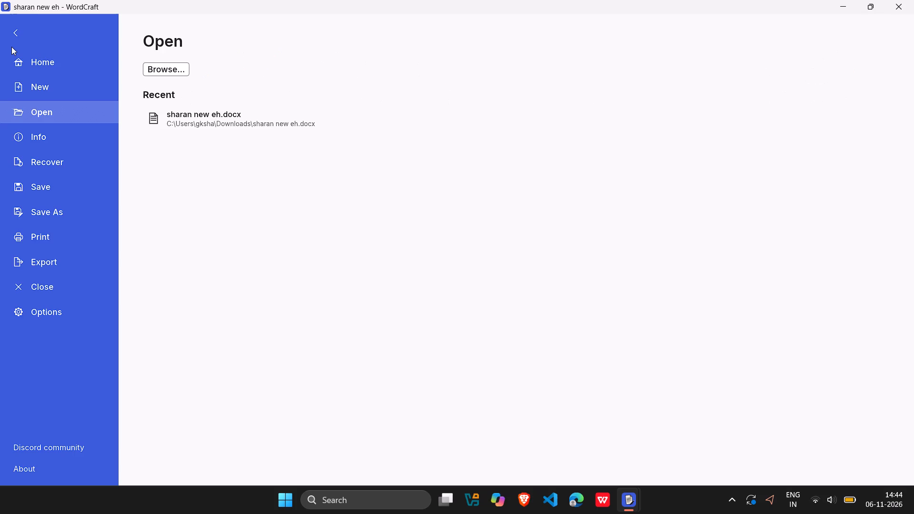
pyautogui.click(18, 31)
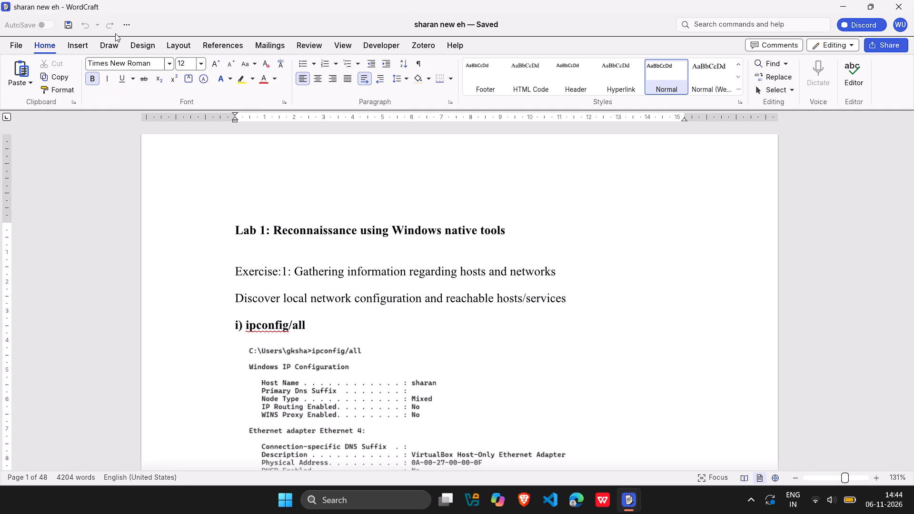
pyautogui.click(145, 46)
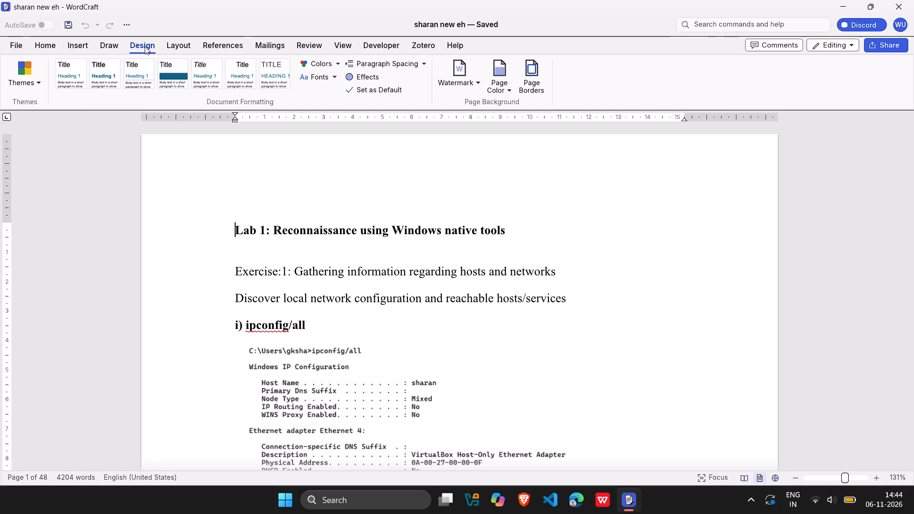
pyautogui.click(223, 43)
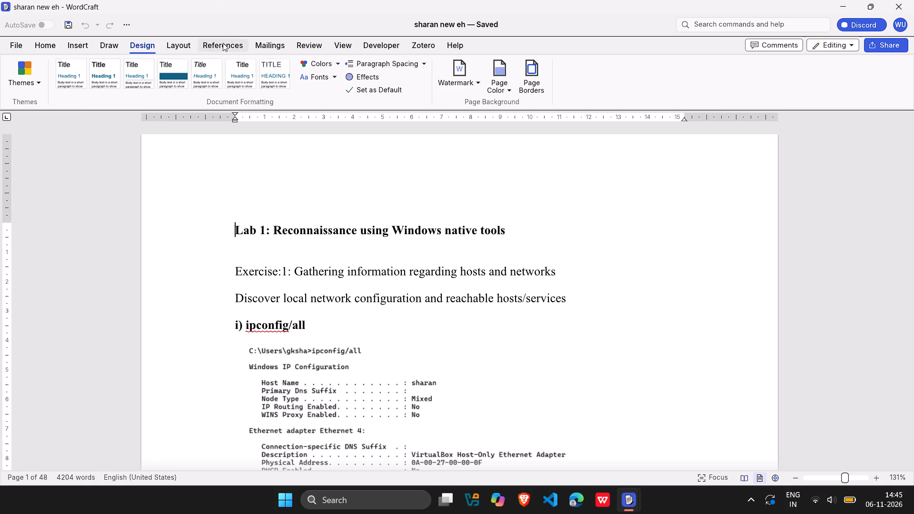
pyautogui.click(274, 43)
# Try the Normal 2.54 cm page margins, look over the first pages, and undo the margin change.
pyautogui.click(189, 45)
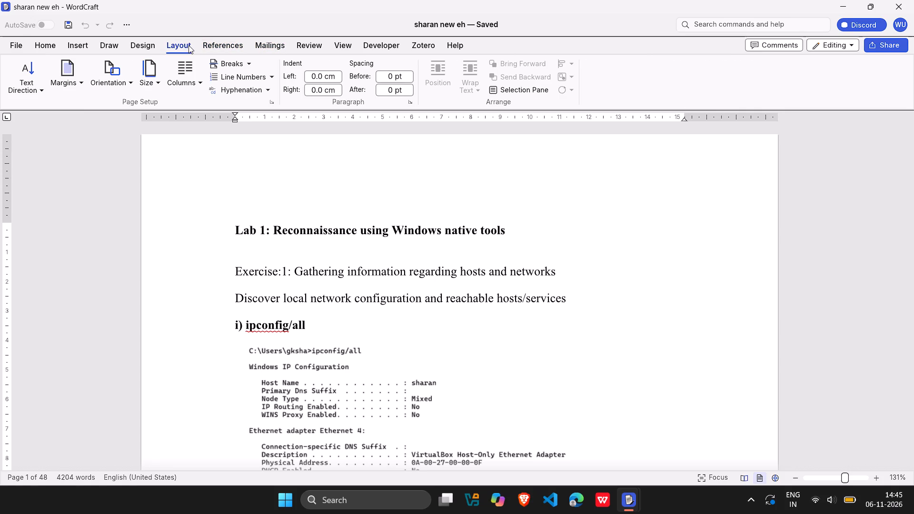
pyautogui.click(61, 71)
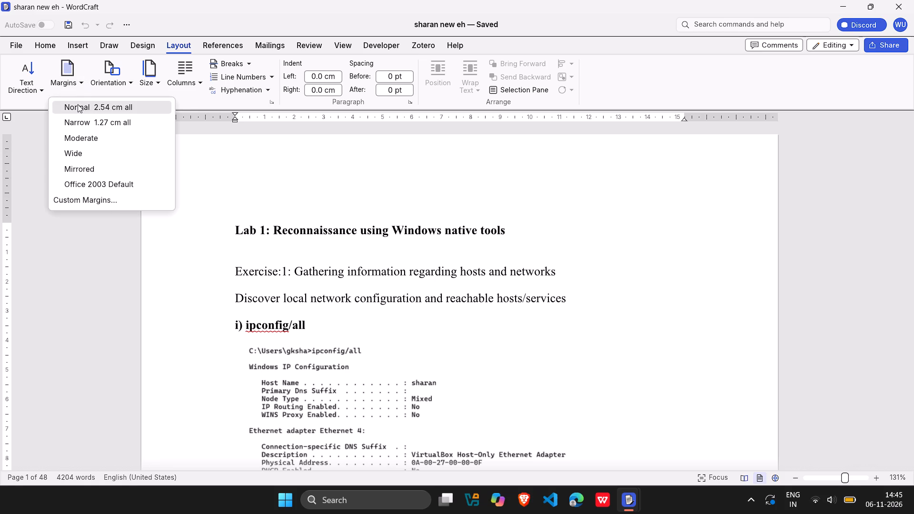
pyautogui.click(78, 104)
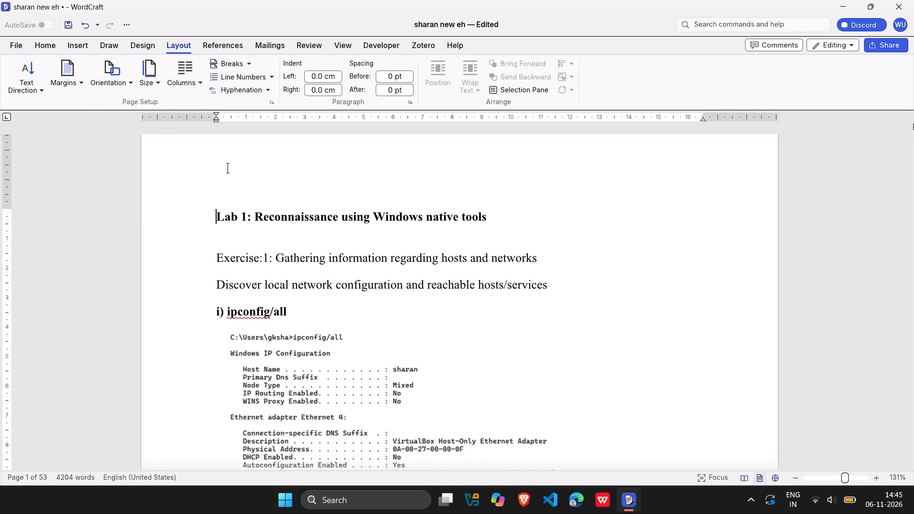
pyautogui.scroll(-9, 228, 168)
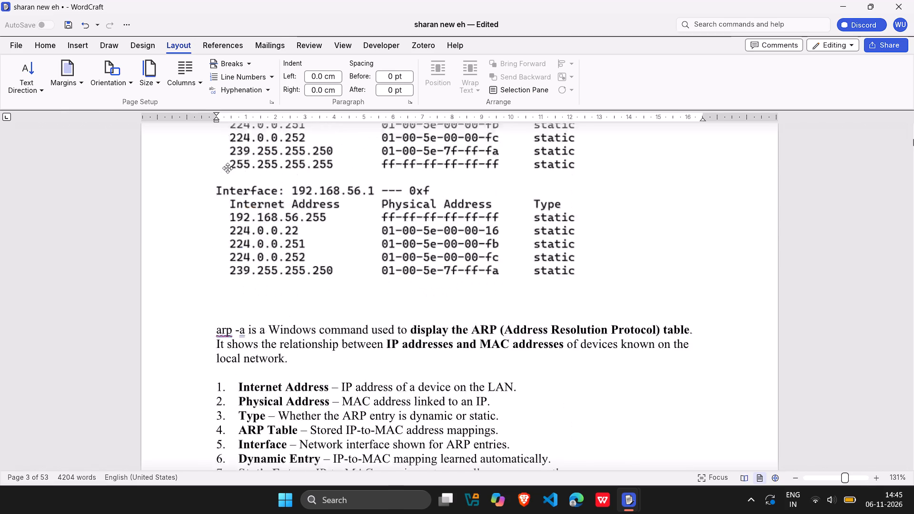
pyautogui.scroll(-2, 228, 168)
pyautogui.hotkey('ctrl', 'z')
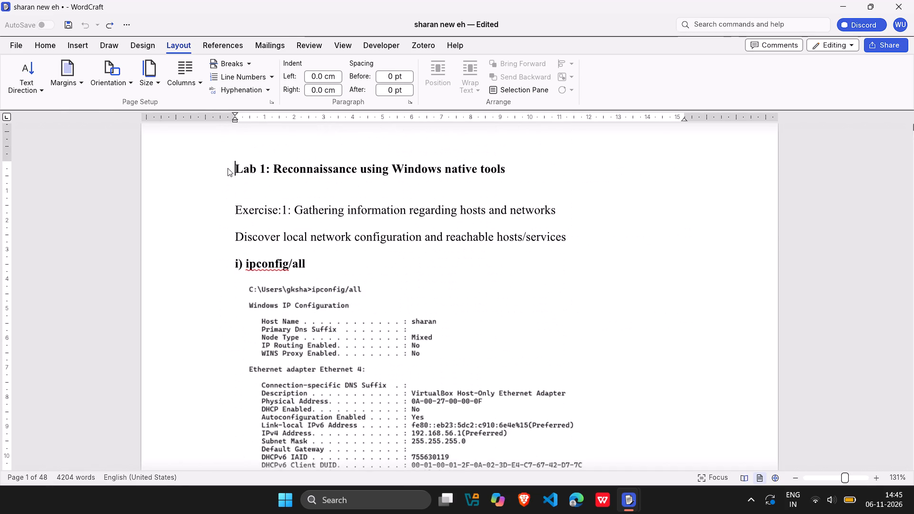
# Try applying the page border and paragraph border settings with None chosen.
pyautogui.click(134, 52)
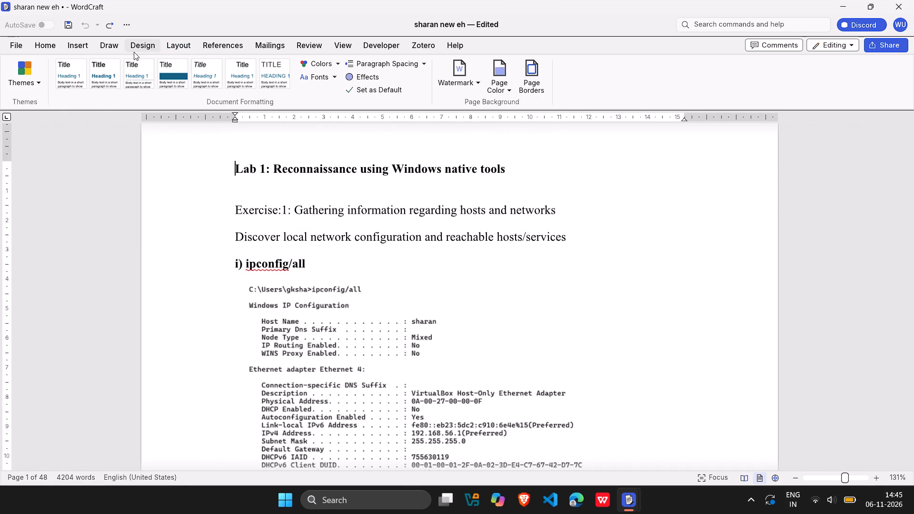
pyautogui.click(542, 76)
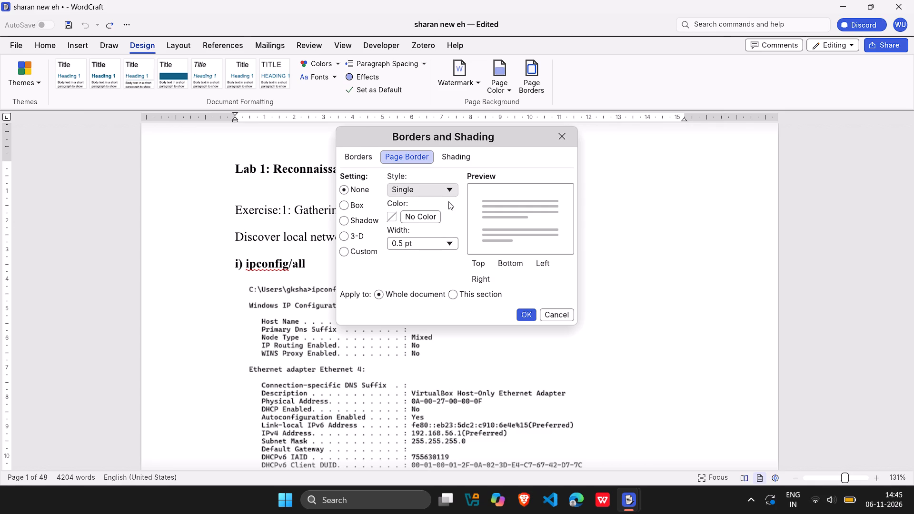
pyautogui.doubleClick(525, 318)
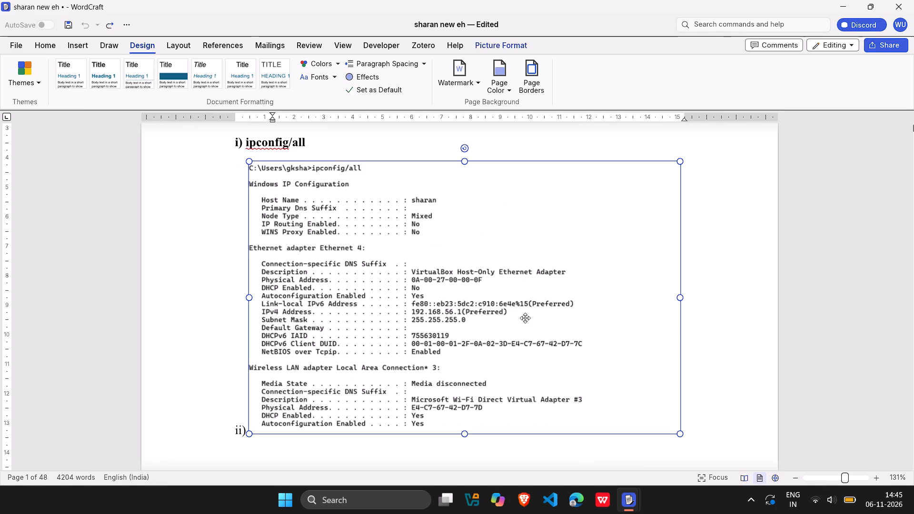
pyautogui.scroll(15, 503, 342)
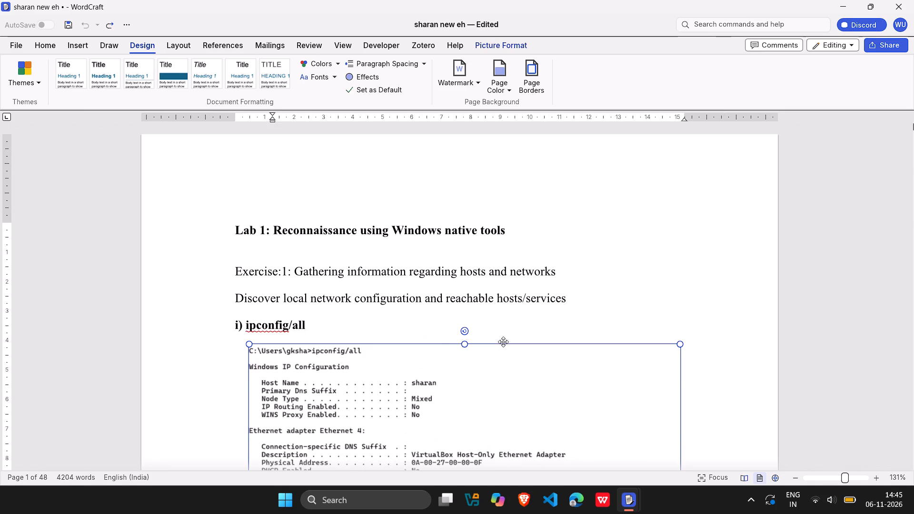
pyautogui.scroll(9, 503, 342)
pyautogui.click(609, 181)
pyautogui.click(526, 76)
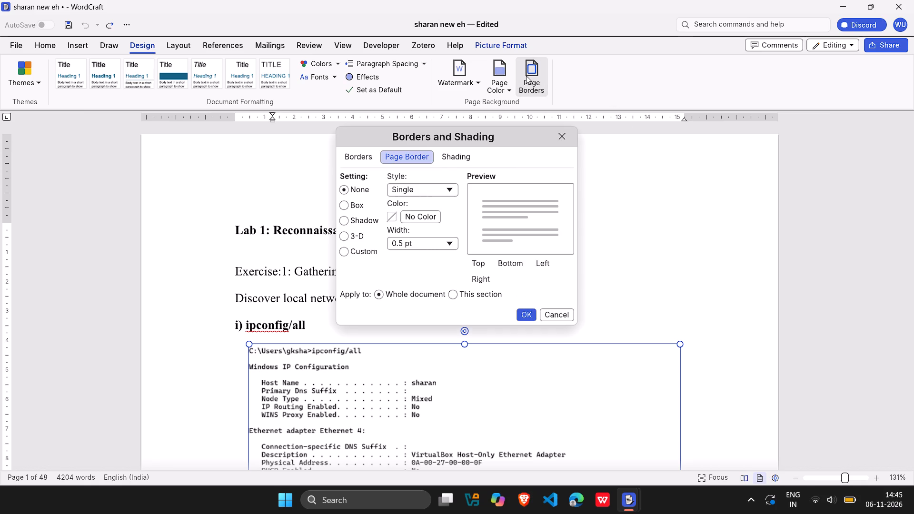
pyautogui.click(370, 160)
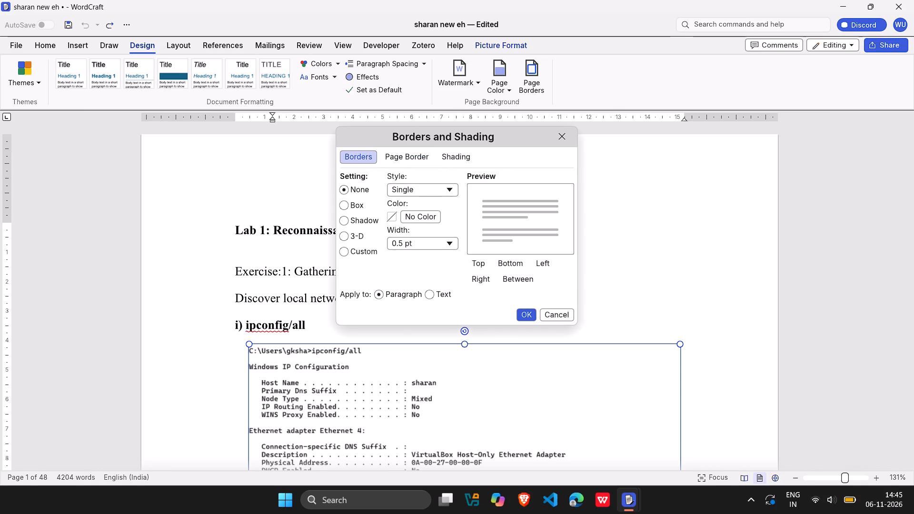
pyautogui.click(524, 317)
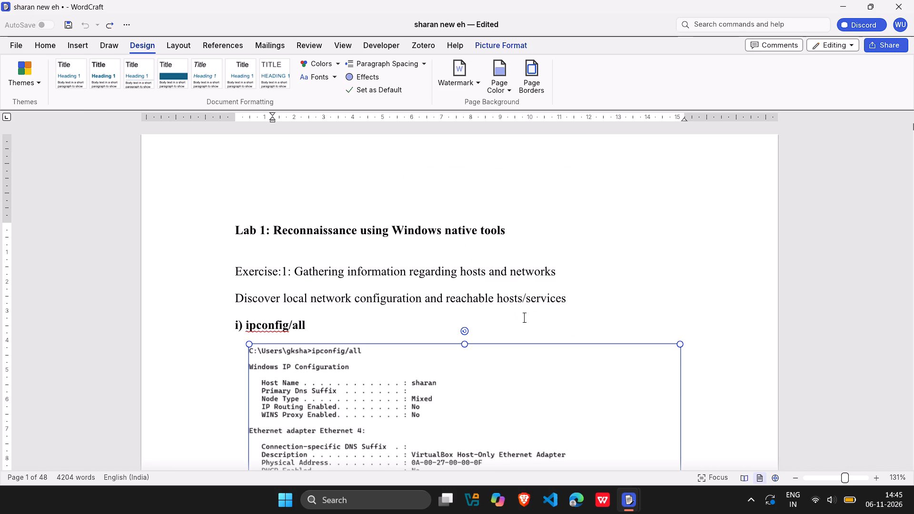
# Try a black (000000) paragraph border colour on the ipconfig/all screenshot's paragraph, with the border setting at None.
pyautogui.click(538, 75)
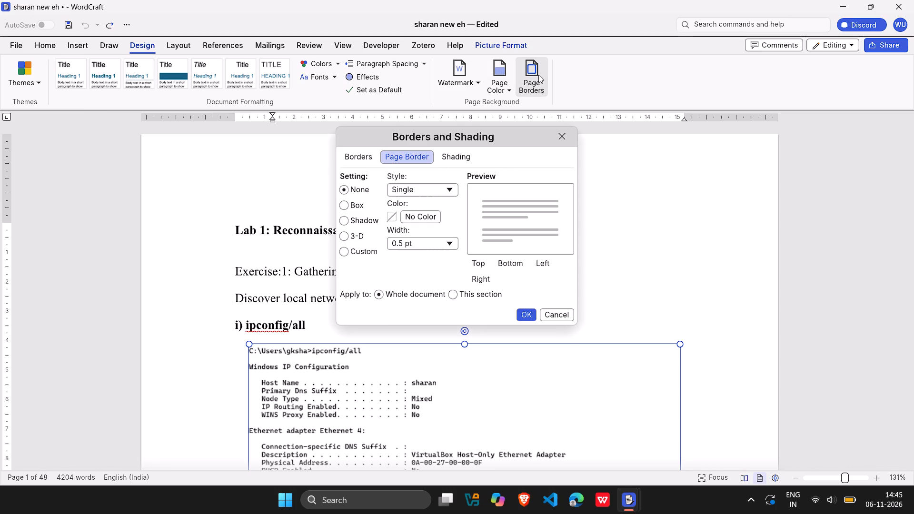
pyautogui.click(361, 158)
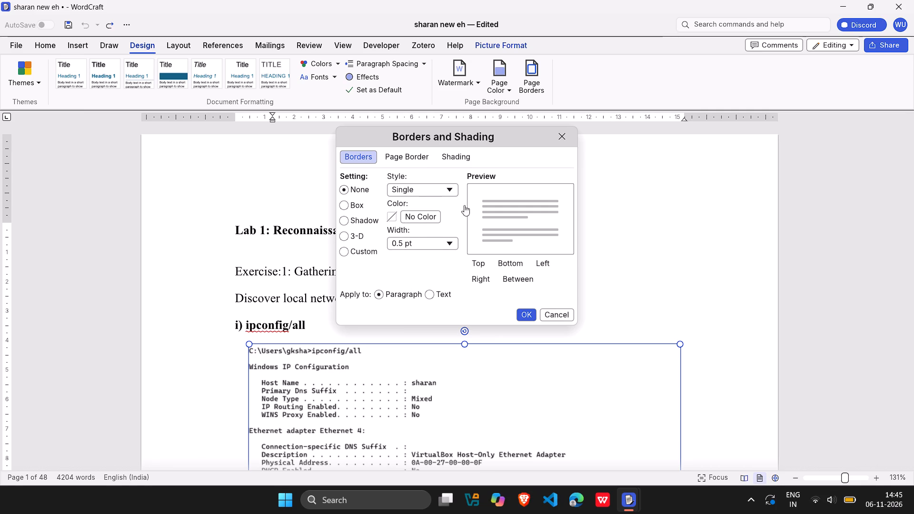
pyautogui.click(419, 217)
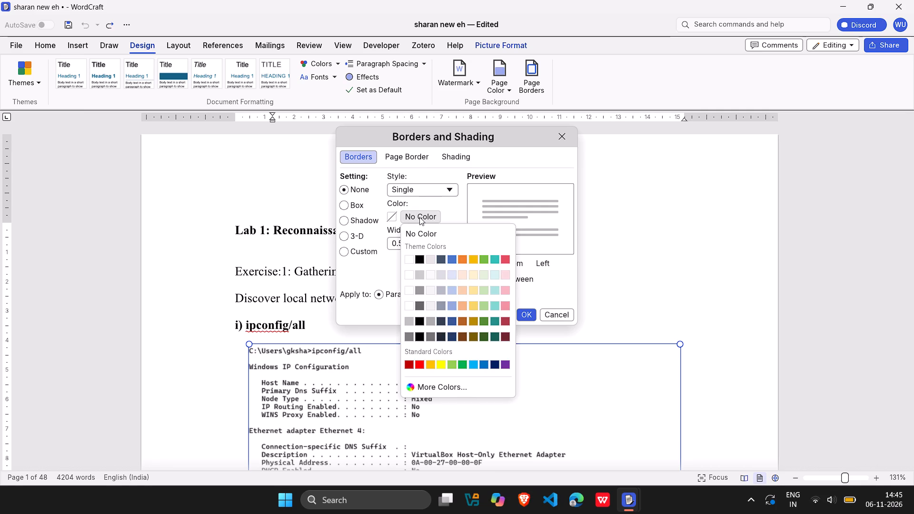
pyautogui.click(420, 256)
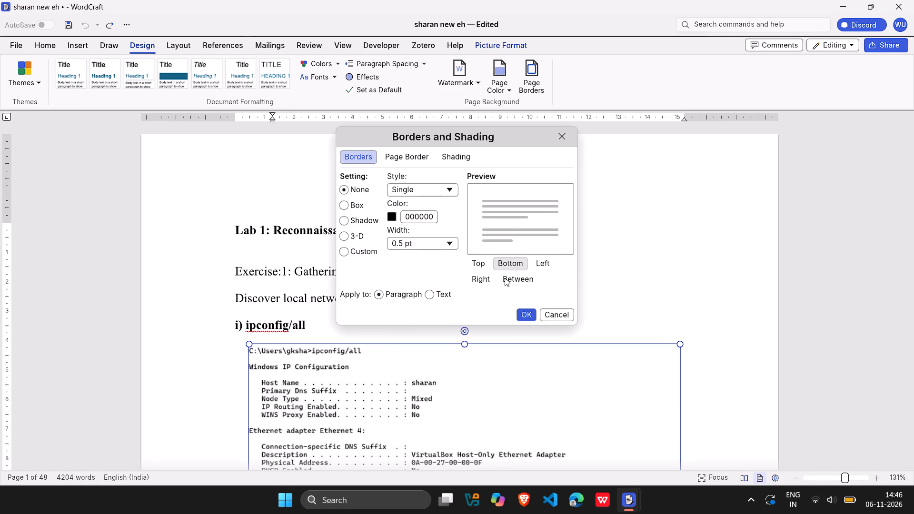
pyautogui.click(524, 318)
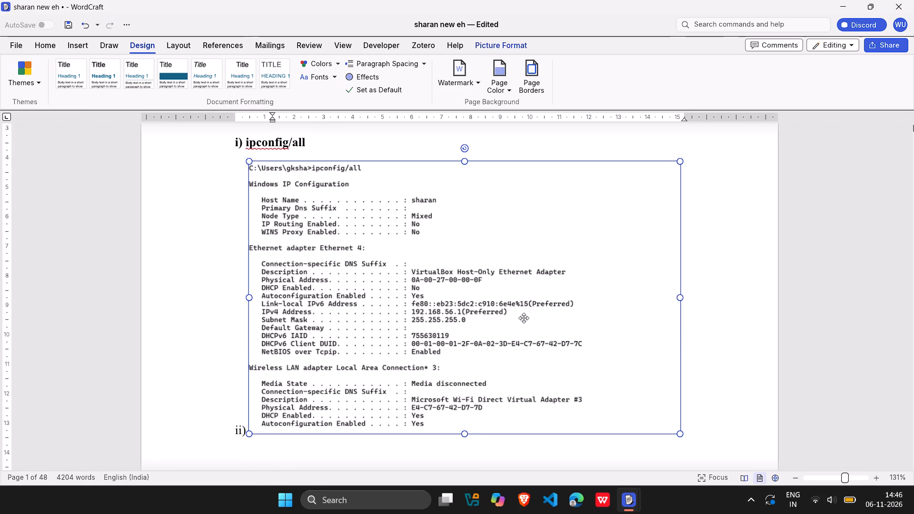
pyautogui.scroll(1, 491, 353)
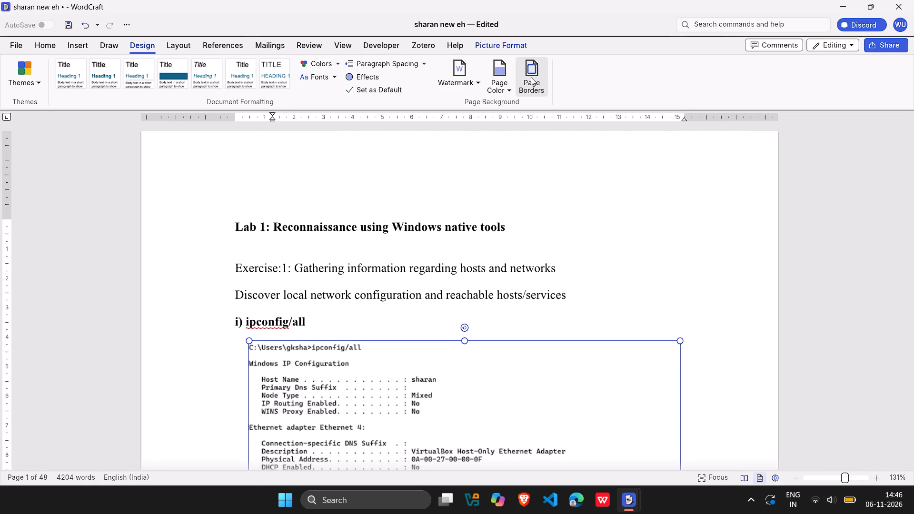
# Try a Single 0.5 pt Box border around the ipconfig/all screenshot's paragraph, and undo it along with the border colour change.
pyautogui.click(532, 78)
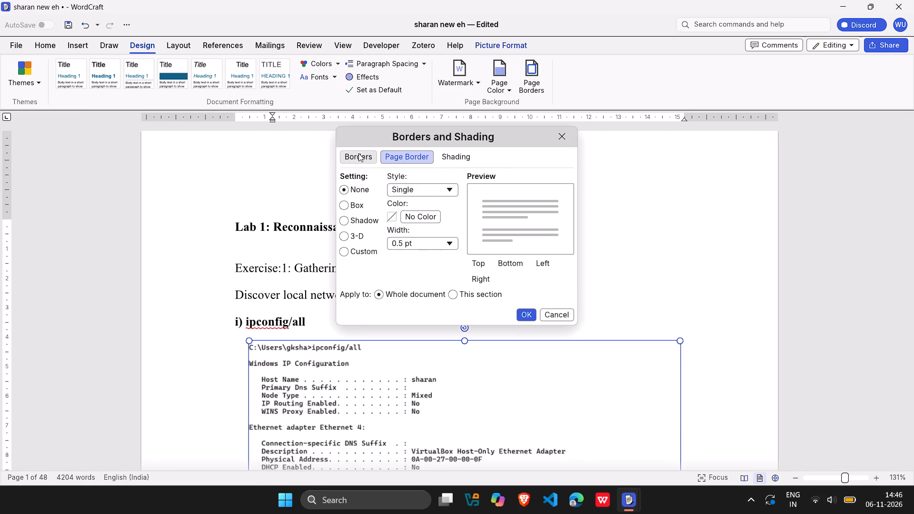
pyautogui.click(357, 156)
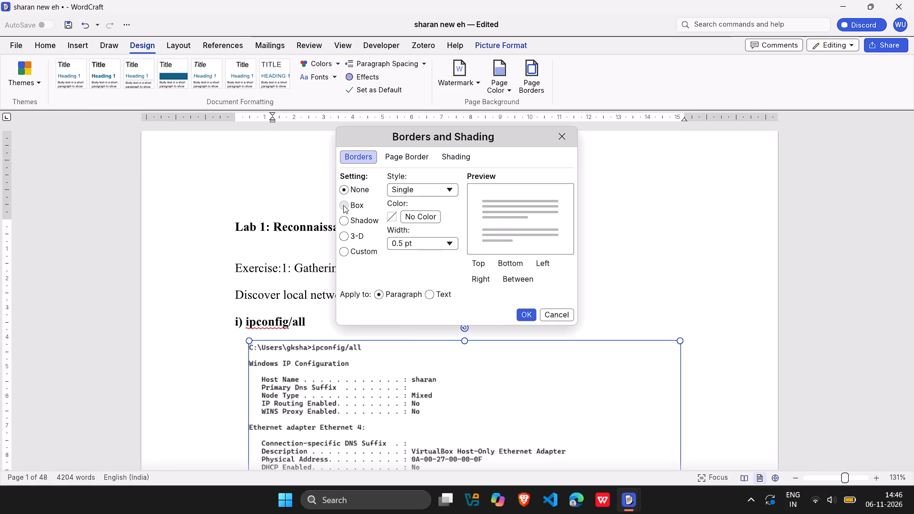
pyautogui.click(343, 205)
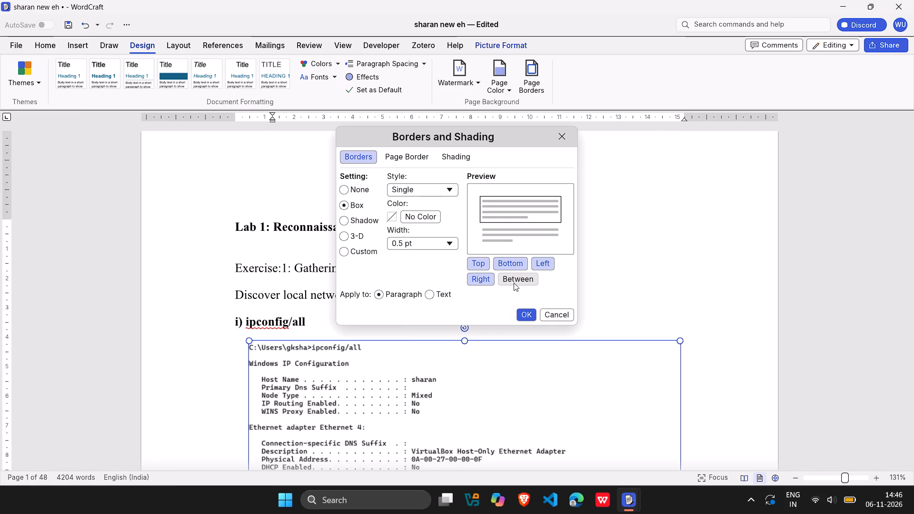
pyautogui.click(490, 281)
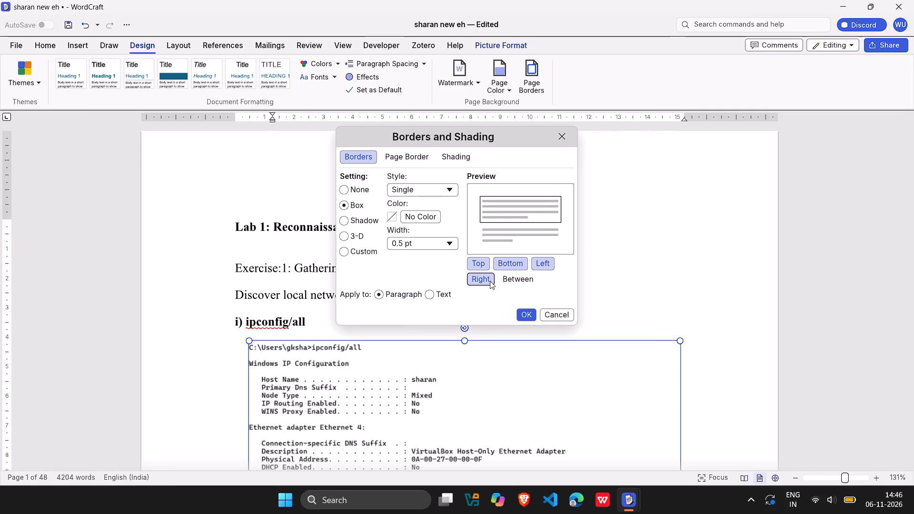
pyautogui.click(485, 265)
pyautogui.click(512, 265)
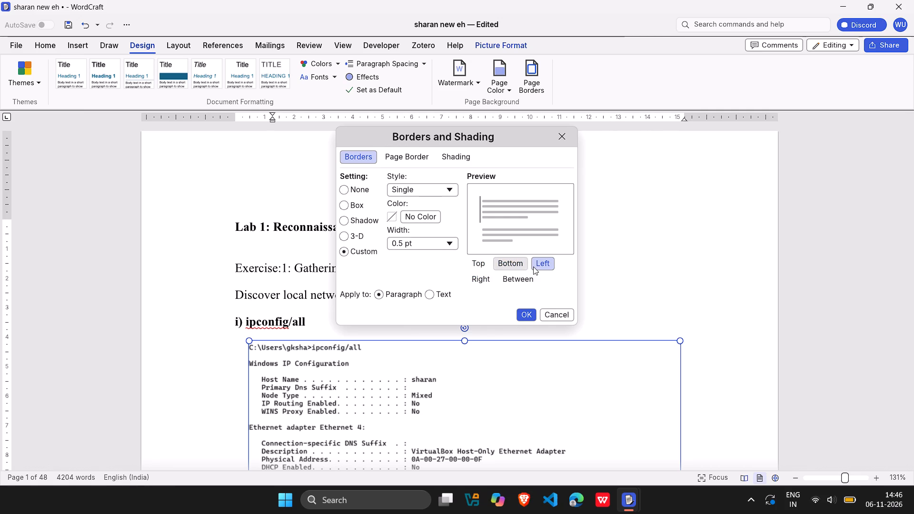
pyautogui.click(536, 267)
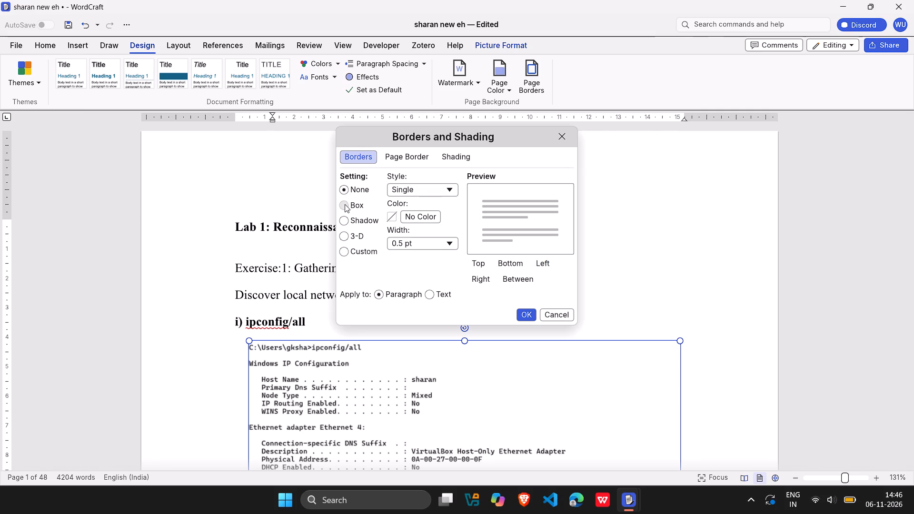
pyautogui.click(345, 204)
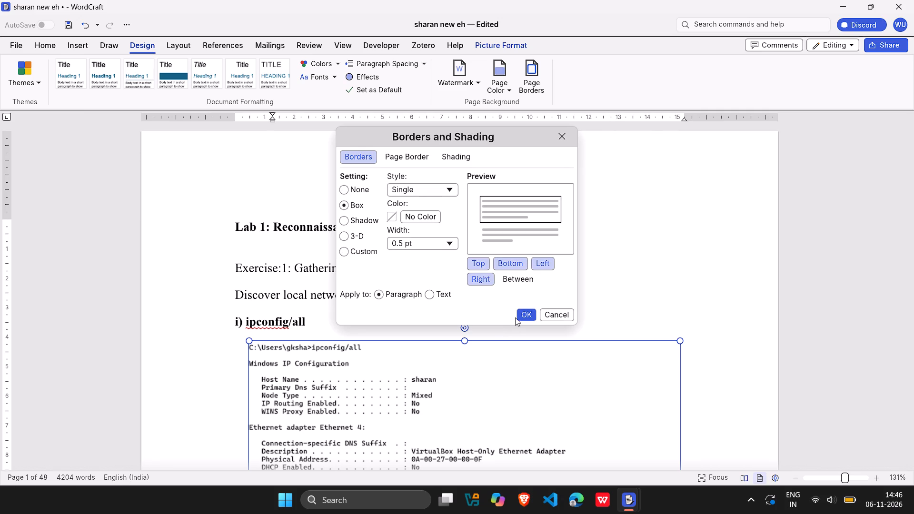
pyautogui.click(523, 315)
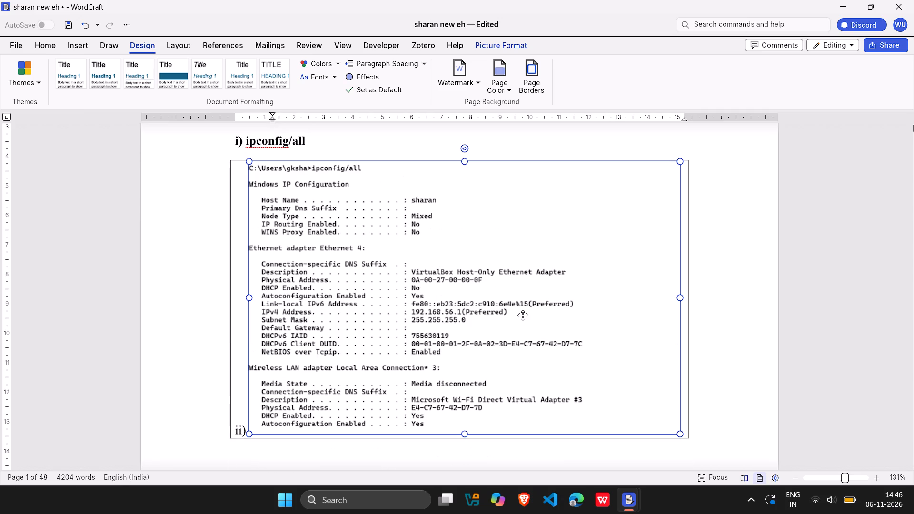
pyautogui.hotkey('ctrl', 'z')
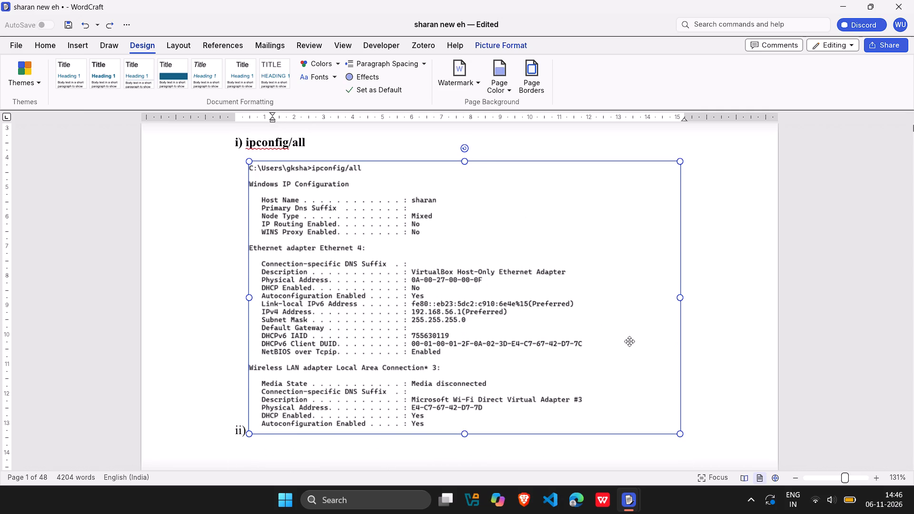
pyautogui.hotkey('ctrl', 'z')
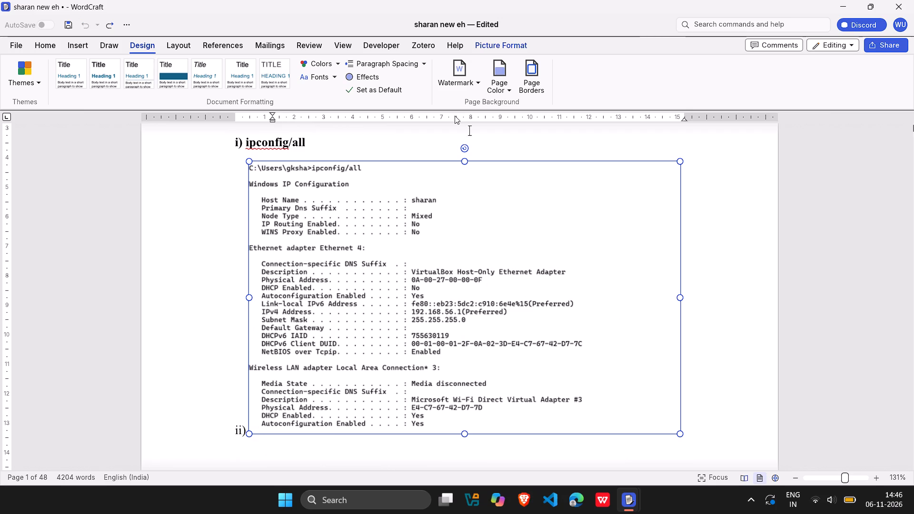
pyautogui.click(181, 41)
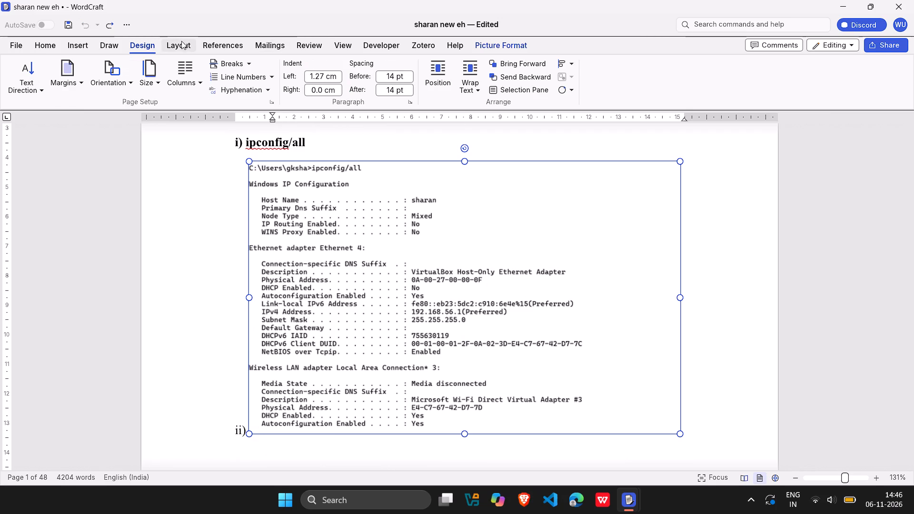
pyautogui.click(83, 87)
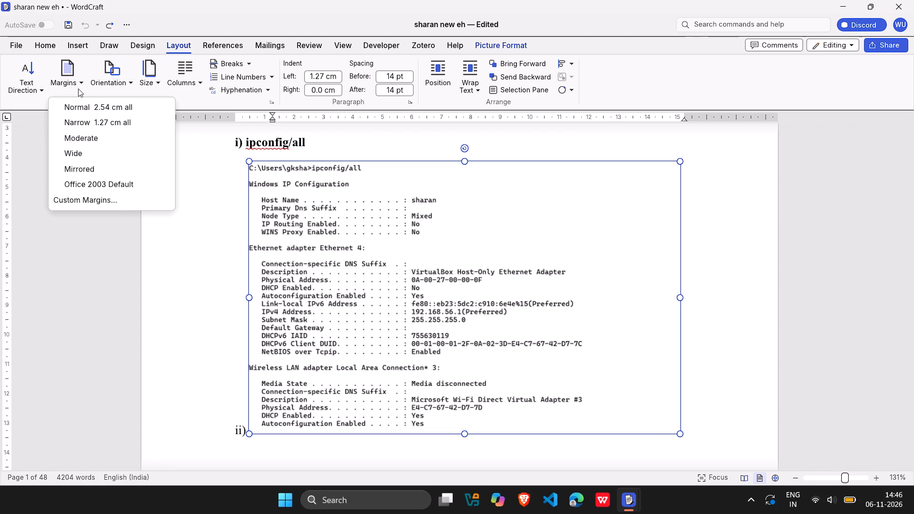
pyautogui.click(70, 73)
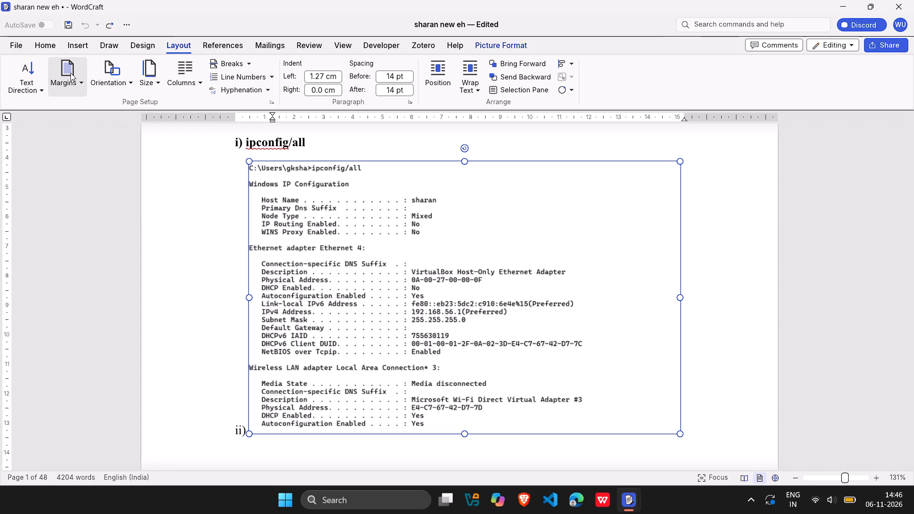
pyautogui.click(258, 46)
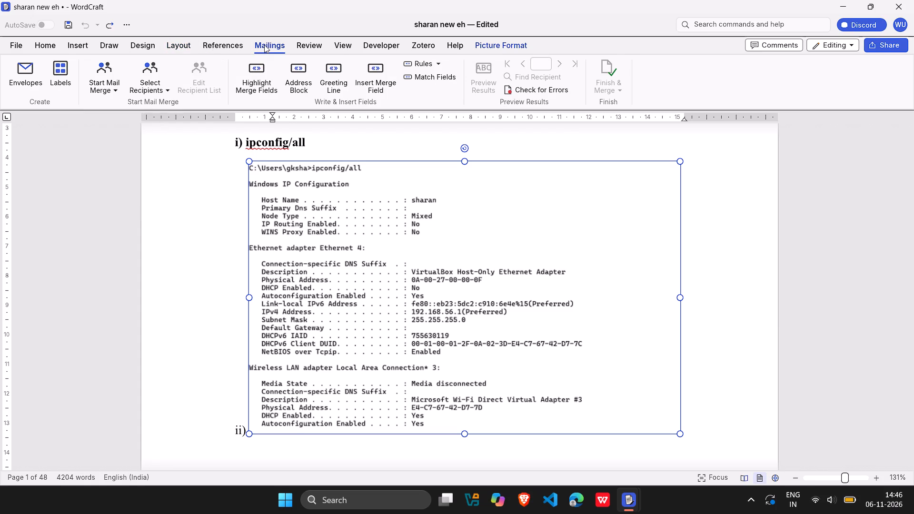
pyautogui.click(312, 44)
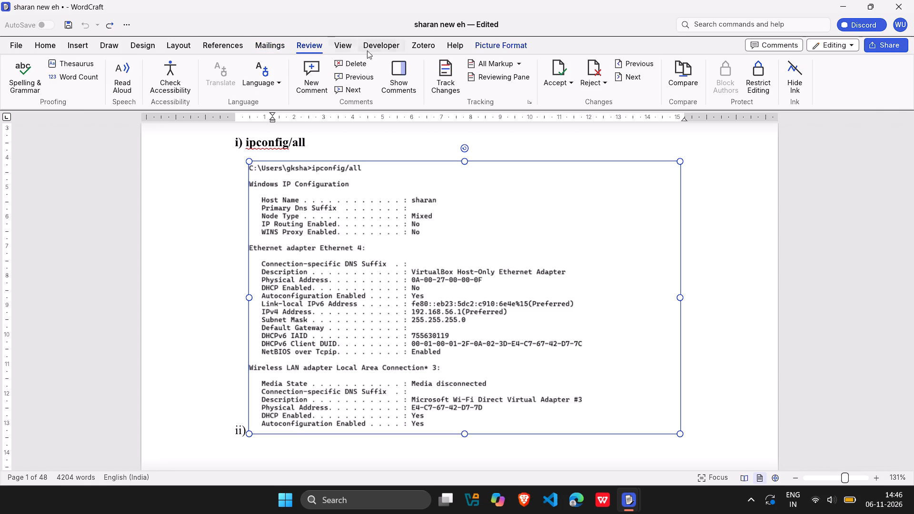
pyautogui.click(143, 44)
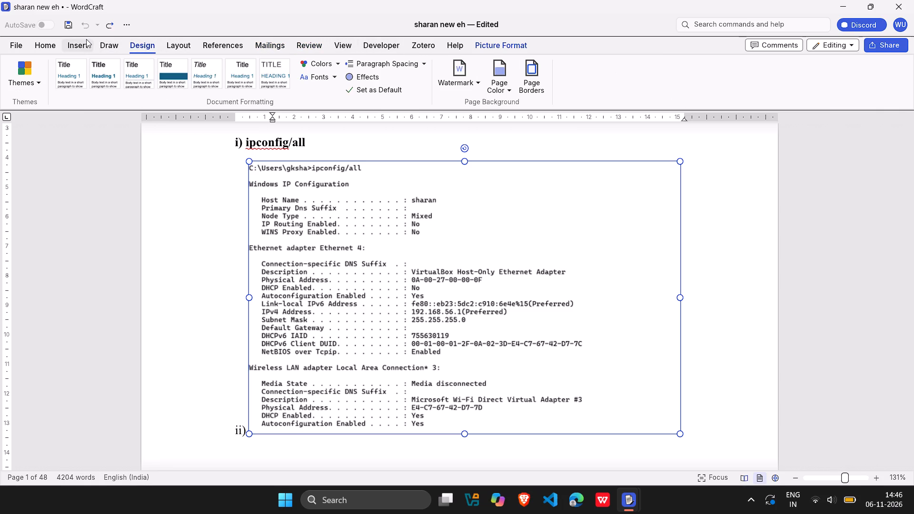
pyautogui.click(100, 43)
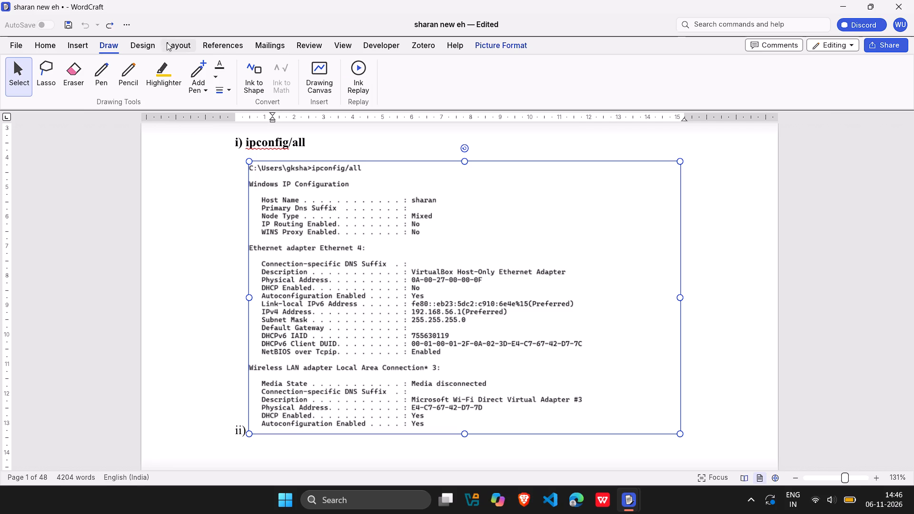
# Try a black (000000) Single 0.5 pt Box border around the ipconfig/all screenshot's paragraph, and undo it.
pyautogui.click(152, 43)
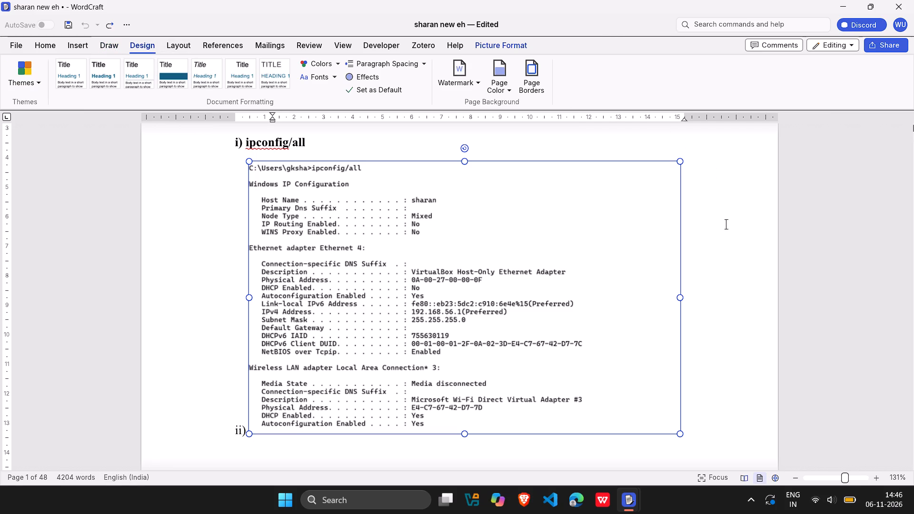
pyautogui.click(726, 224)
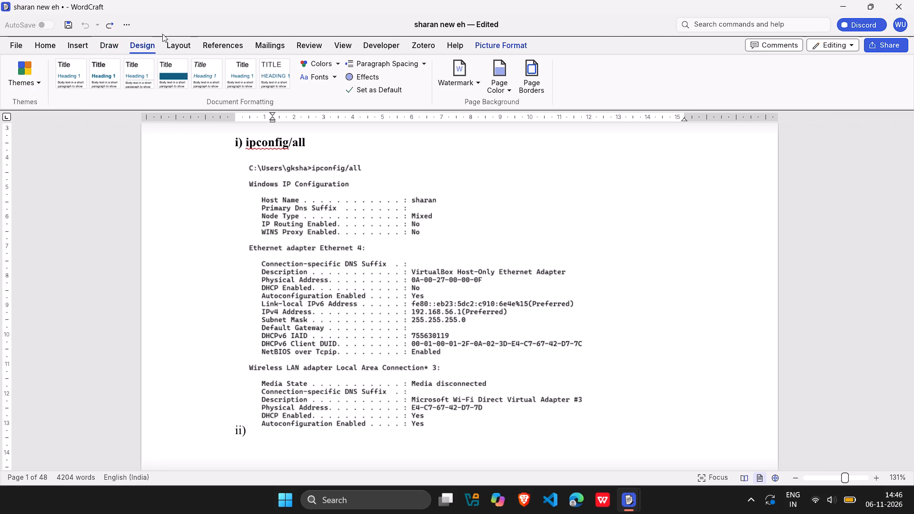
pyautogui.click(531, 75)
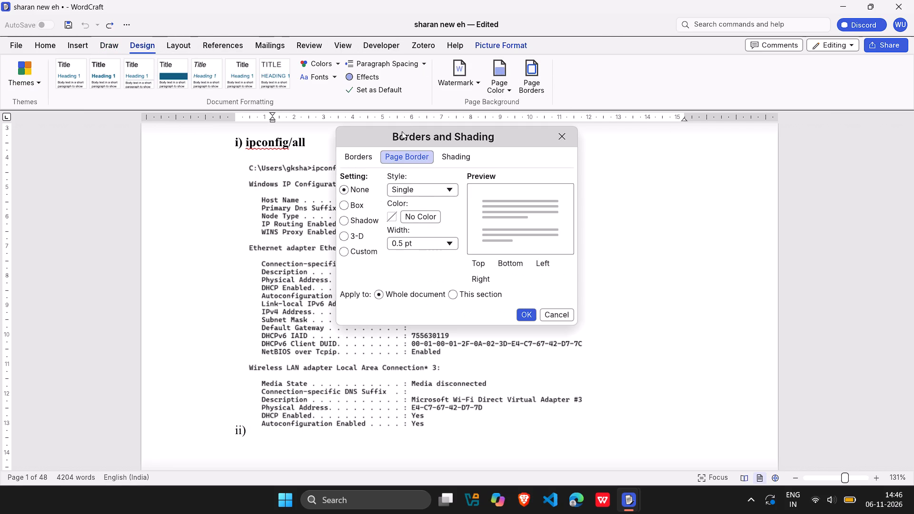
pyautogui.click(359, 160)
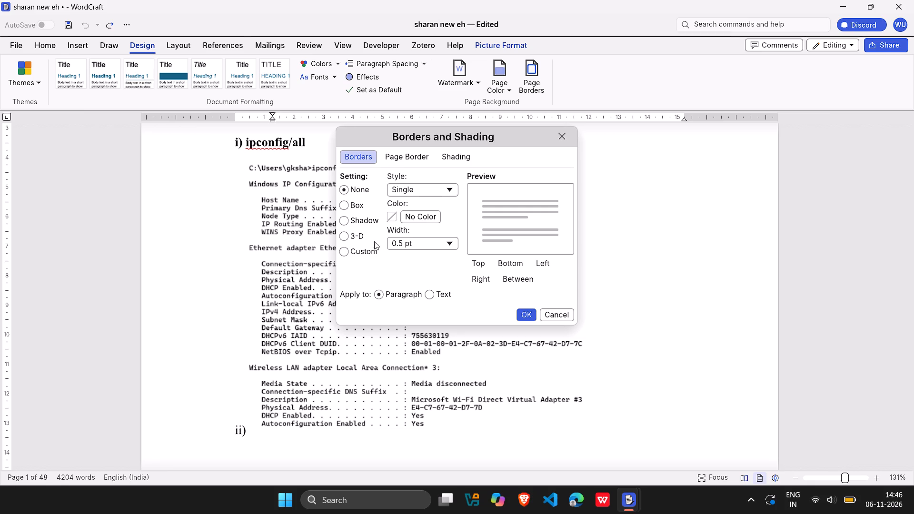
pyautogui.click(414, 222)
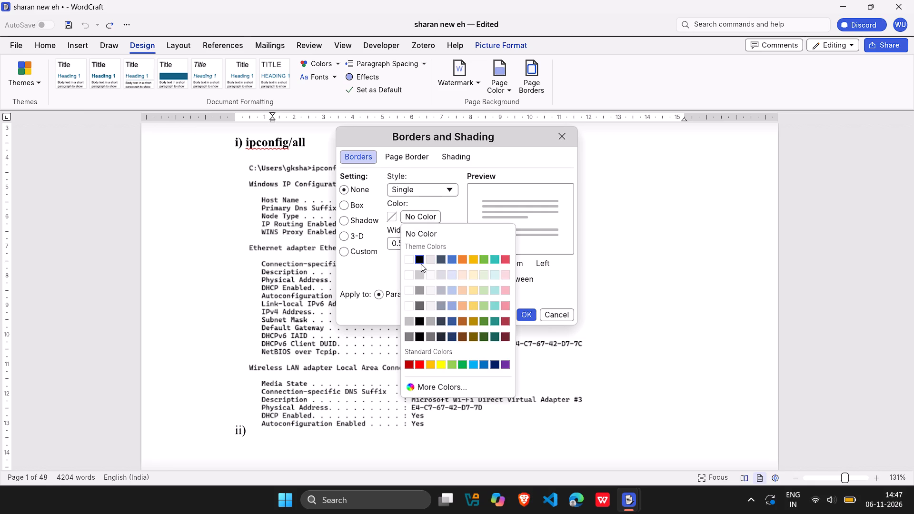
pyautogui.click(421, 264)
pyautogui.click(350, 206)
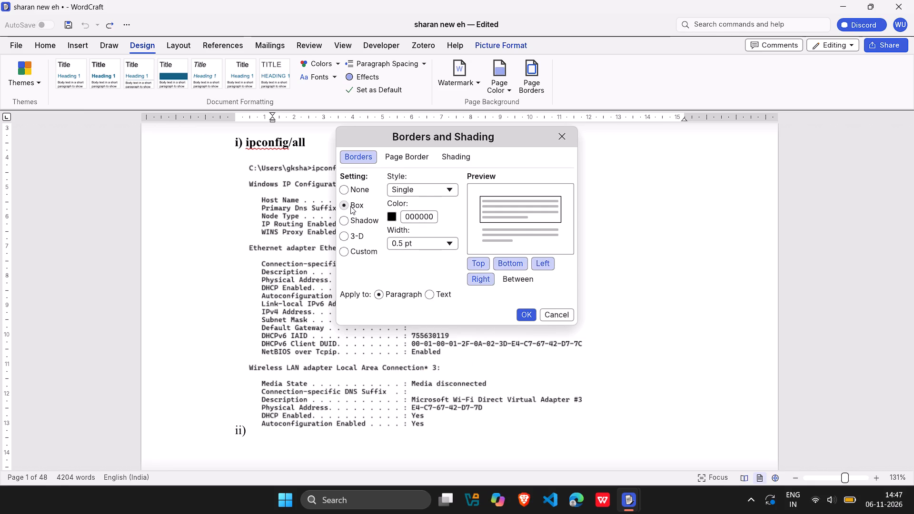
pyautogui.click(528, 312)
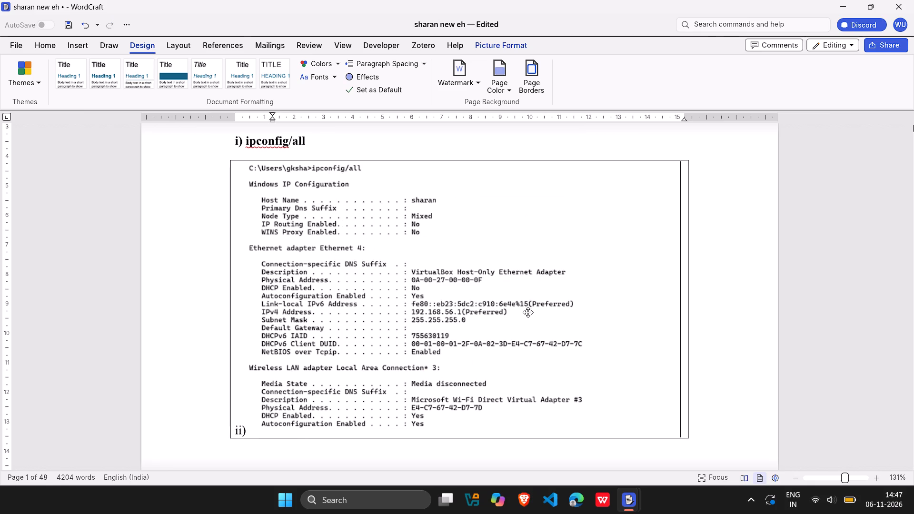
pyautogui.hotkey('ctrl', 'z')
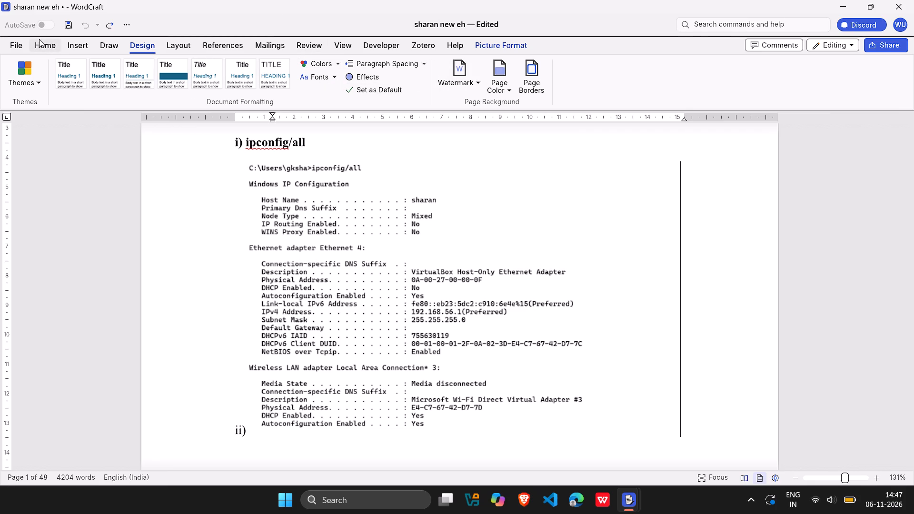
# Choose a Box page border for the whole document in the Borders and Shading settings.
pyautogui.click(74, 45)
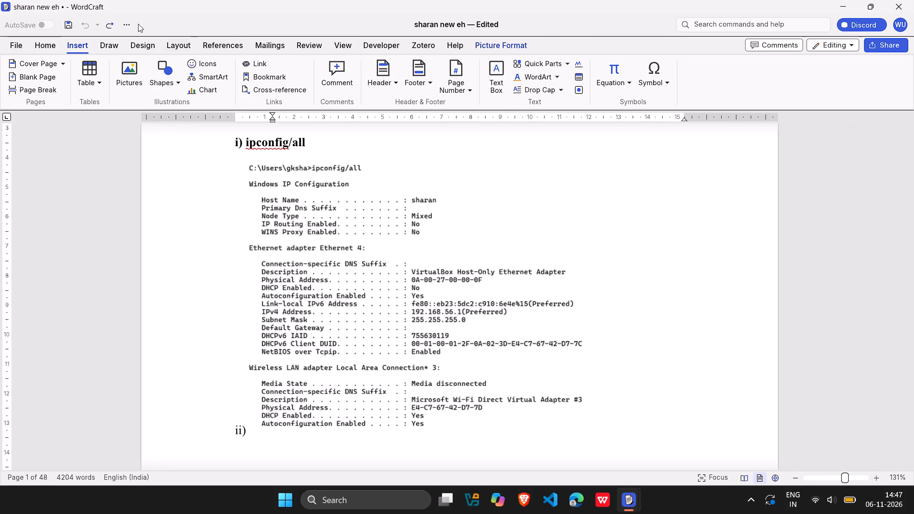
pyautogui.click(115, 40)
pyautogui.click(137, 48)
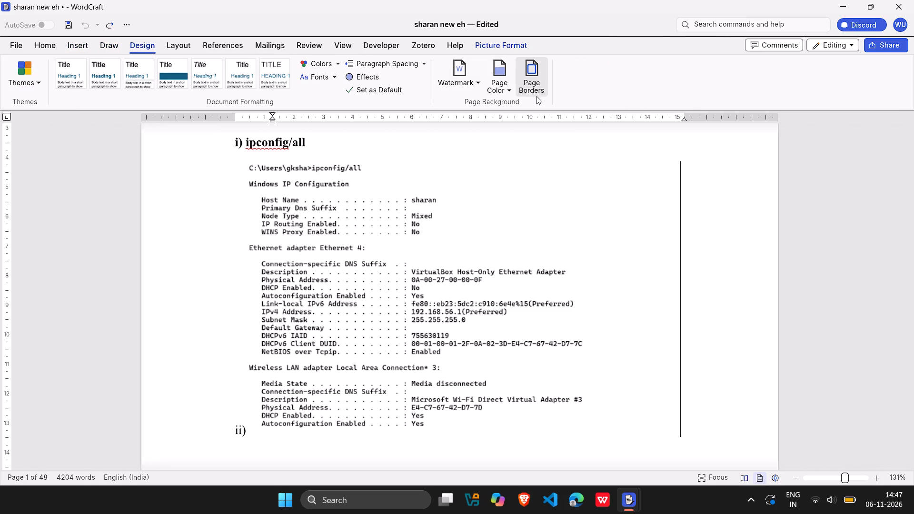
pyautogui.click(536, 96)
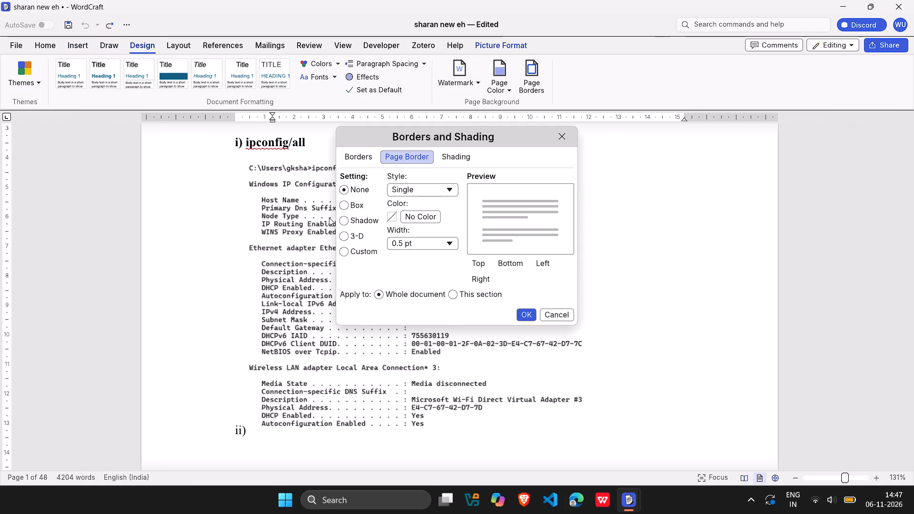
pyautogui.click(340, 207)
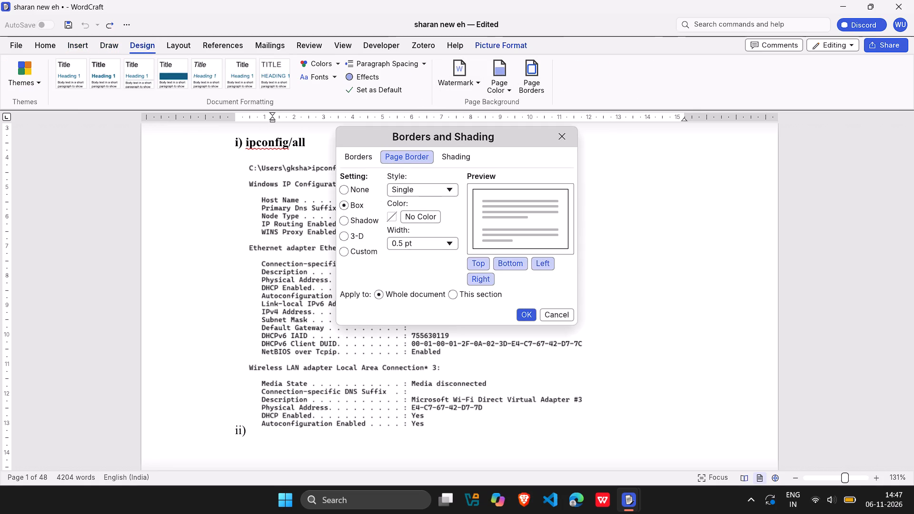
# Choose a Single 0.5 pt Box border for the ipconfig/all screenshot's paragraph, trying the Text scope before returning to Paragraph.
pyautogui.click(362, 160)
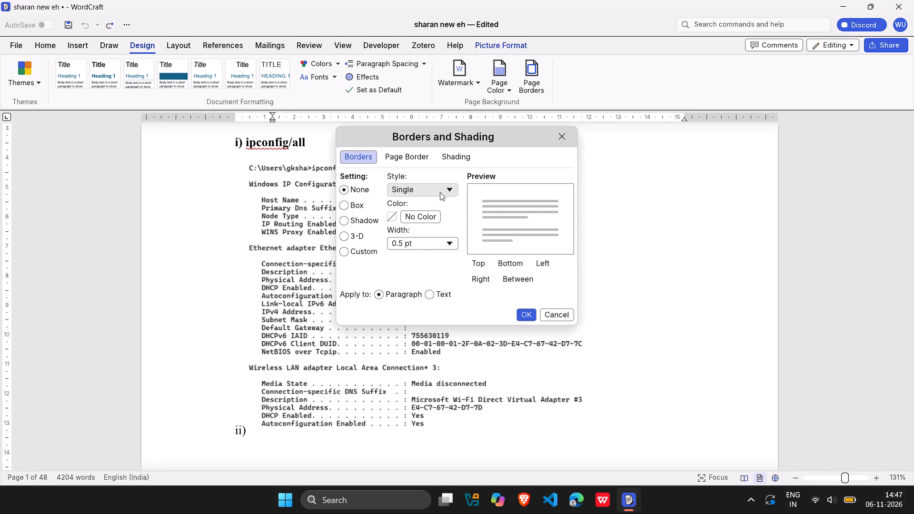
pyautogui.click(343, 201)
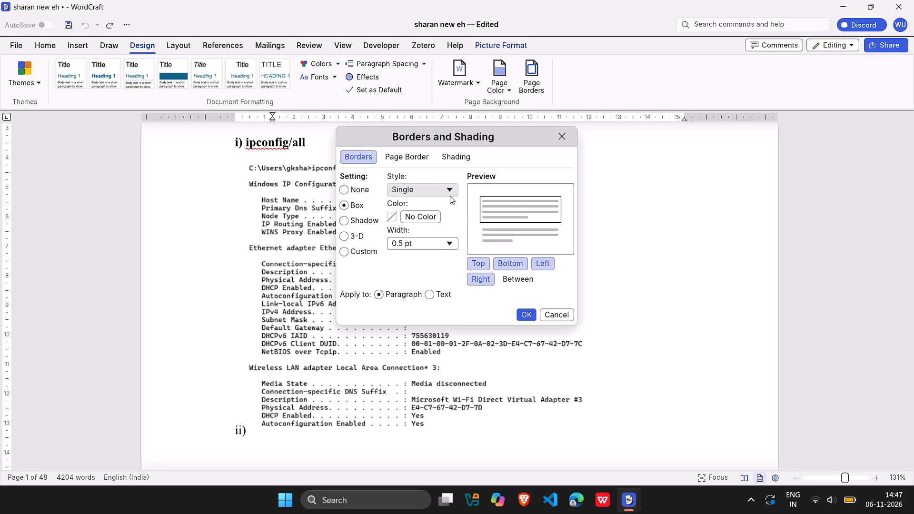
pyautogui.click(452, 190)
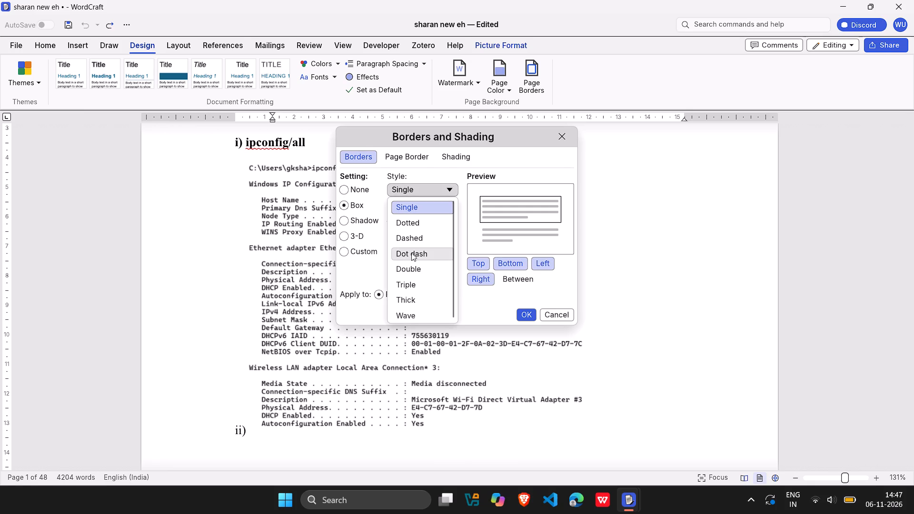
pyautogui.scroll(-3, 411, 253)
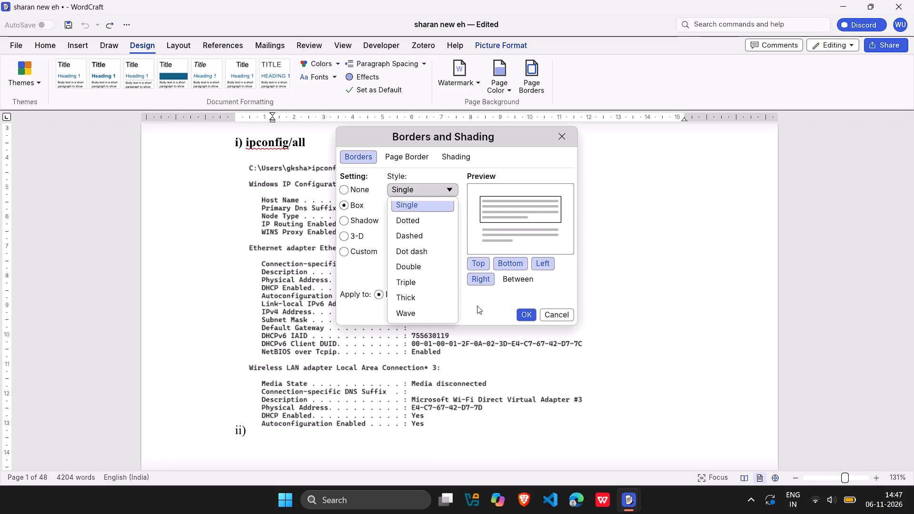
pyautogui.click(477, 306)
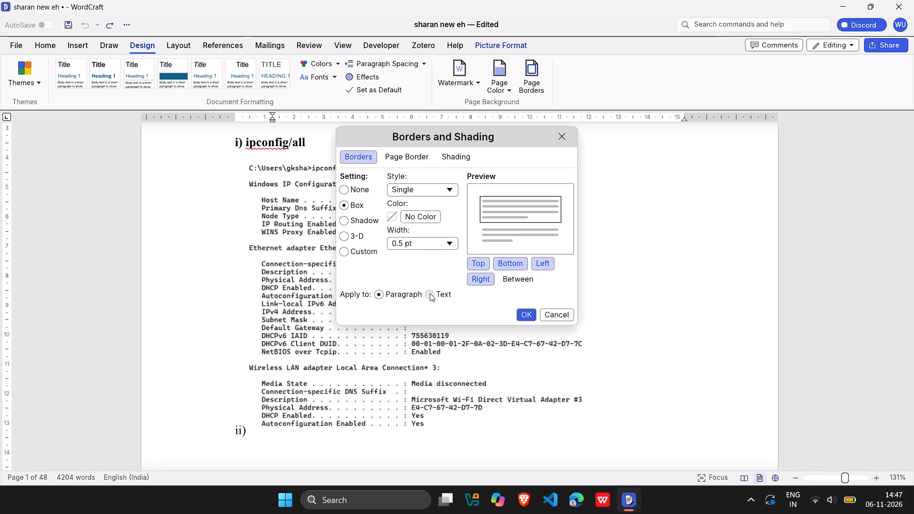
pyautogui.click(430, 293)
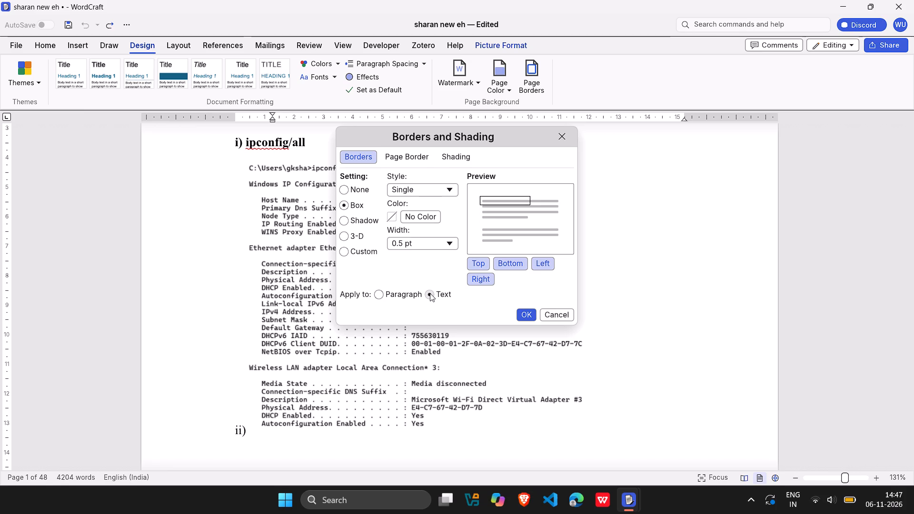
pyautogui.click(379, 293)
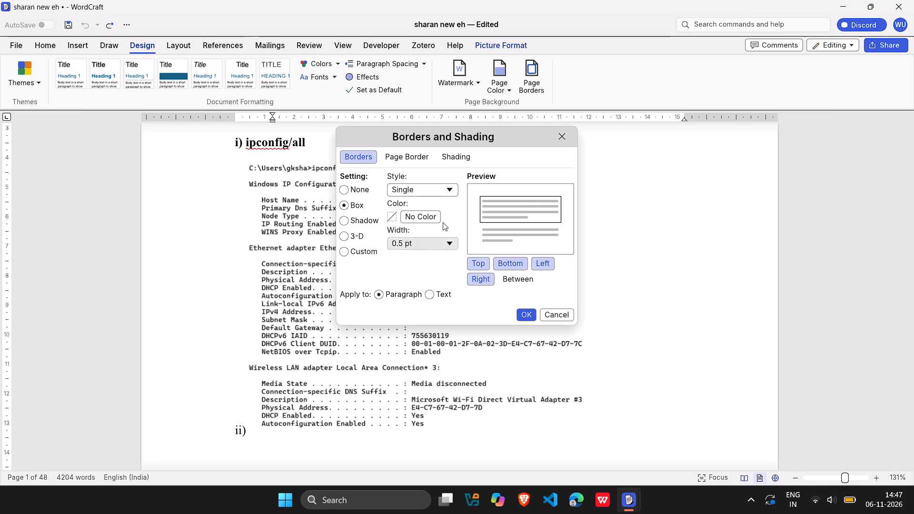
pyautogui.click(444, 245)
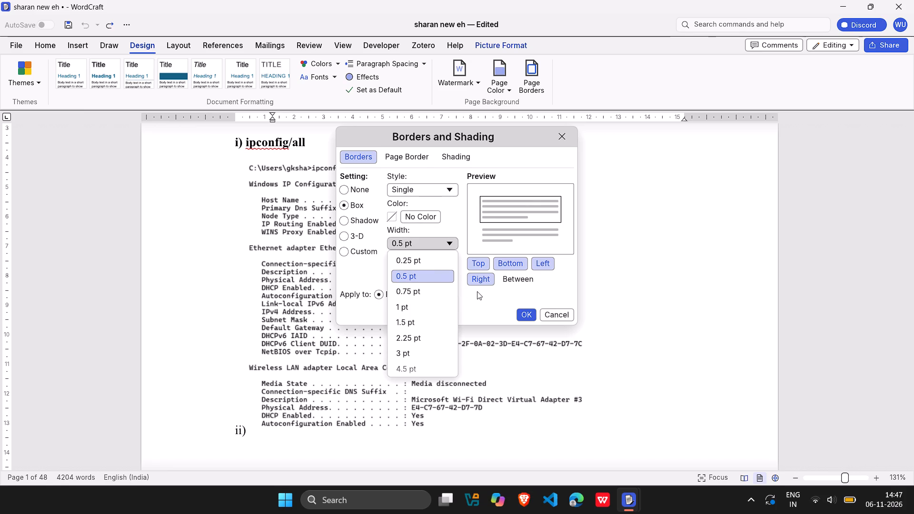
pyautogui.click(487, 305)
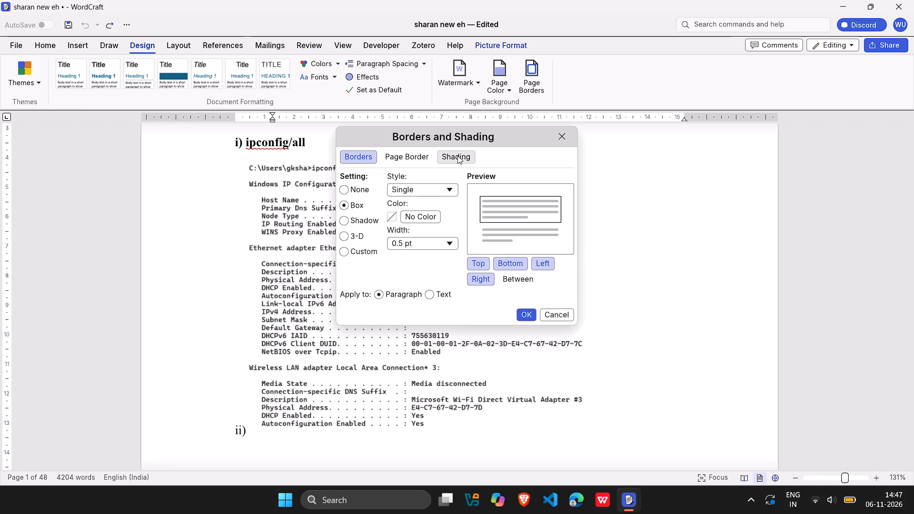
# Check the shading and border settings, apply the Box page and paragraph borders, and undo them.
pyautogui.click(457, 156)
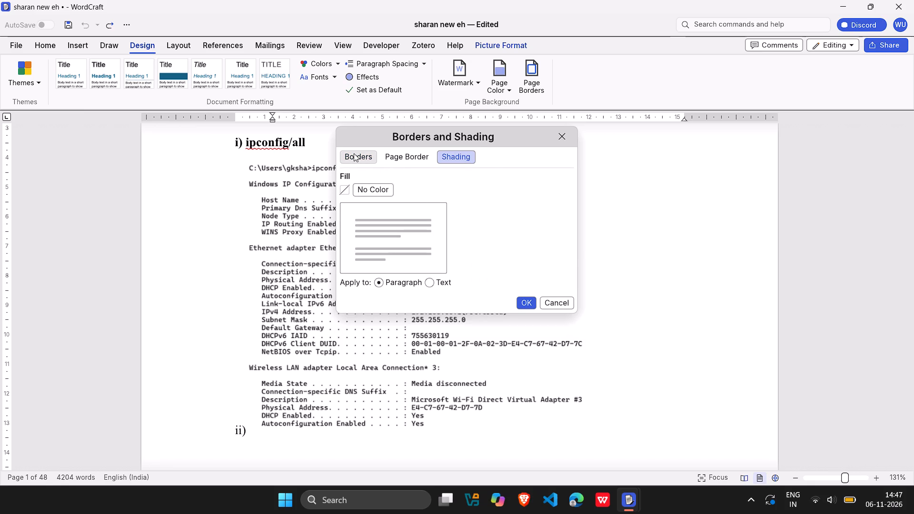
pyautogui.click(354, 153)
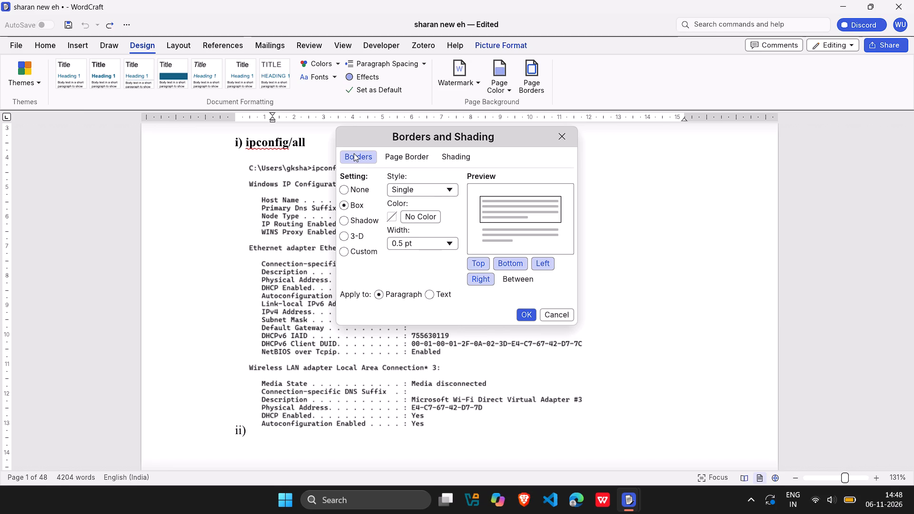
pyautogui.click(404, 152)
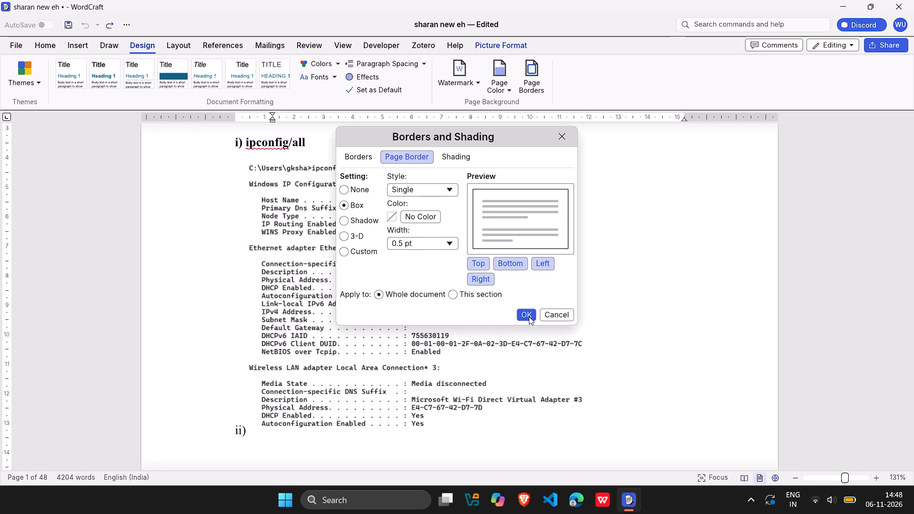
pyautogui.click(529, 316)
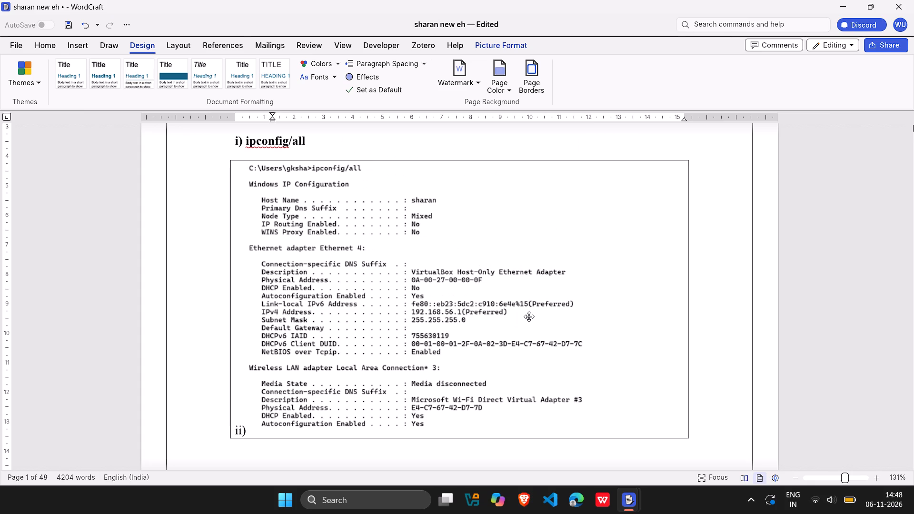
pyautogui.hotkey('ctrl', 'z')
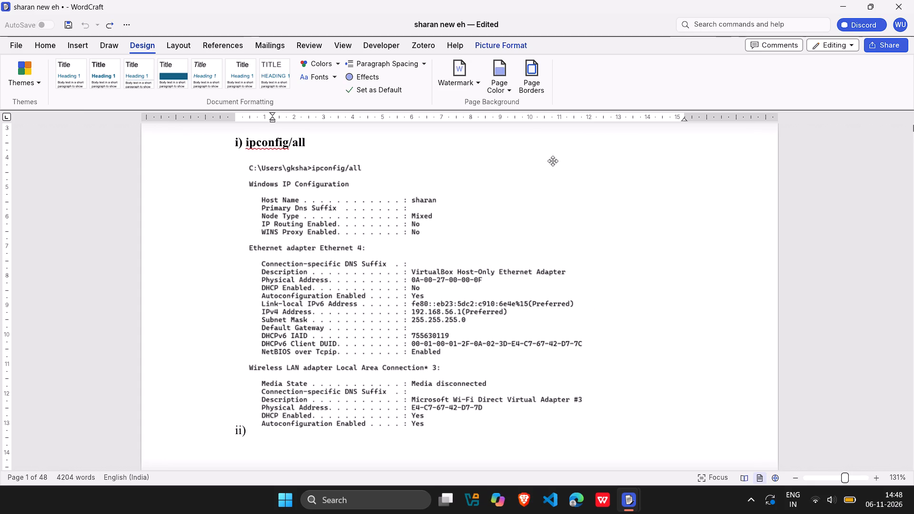
# Choose a Custom paragraph border with only the top edge, Single 0.5 pt, in white (FFFFFF).
pyautogui.click(535, 59)
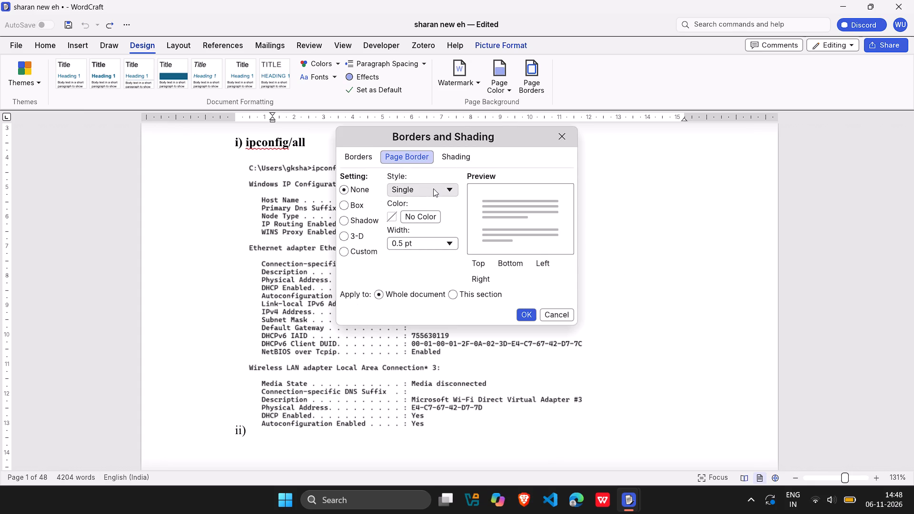
pyautogui.click(434, 191)
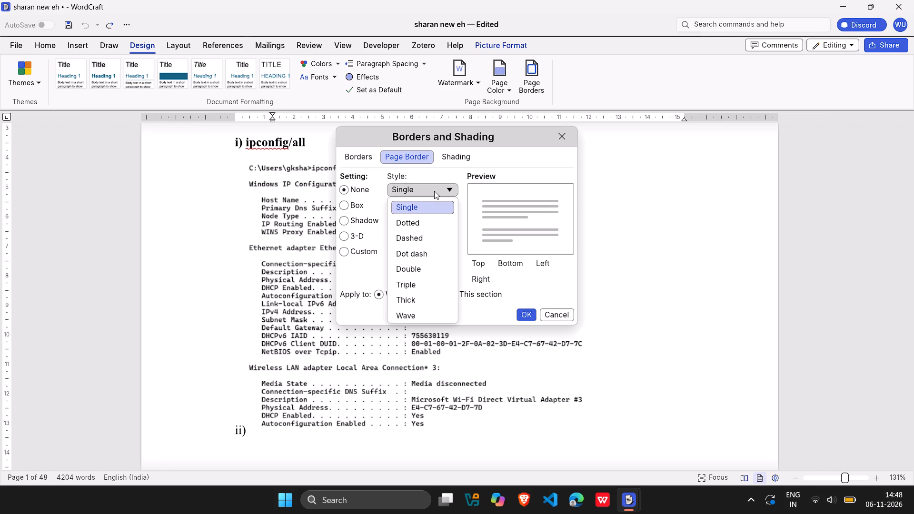
pyautogui.click(434, 191)
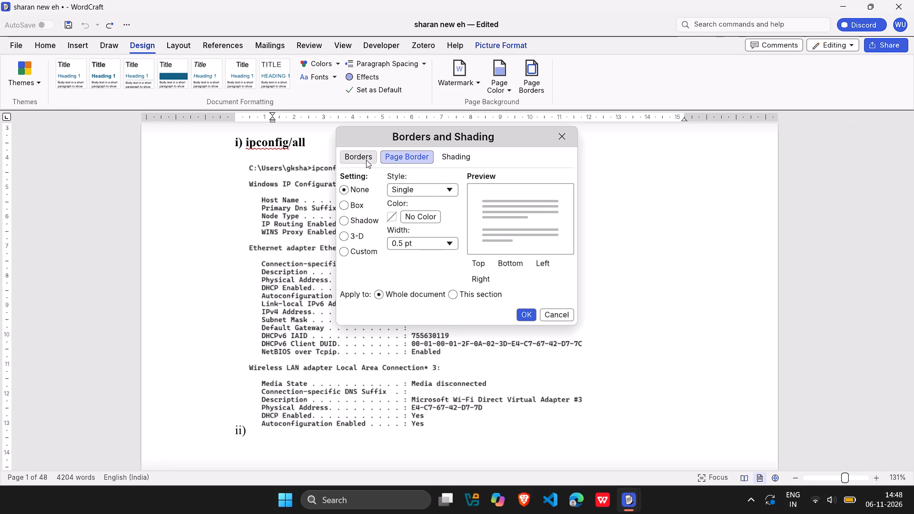
pyautogui.click(364, 160)
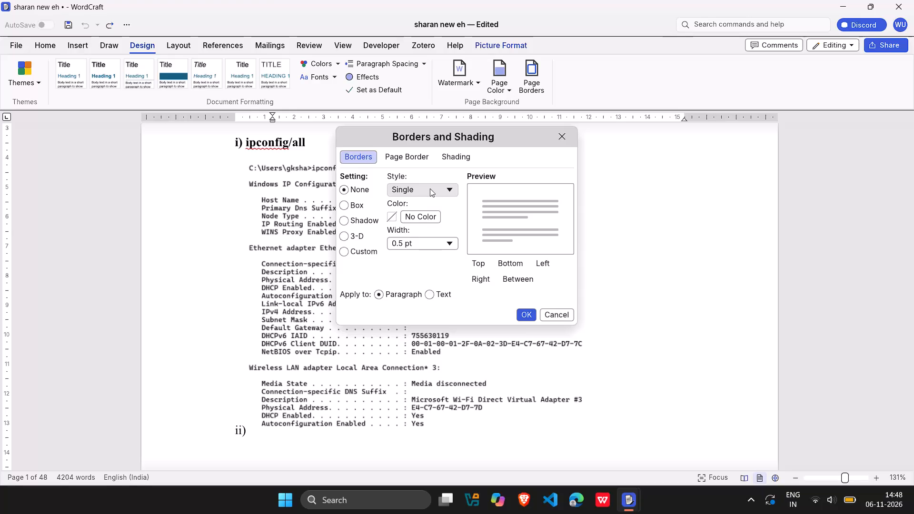
pyautogui.click(430, 188)
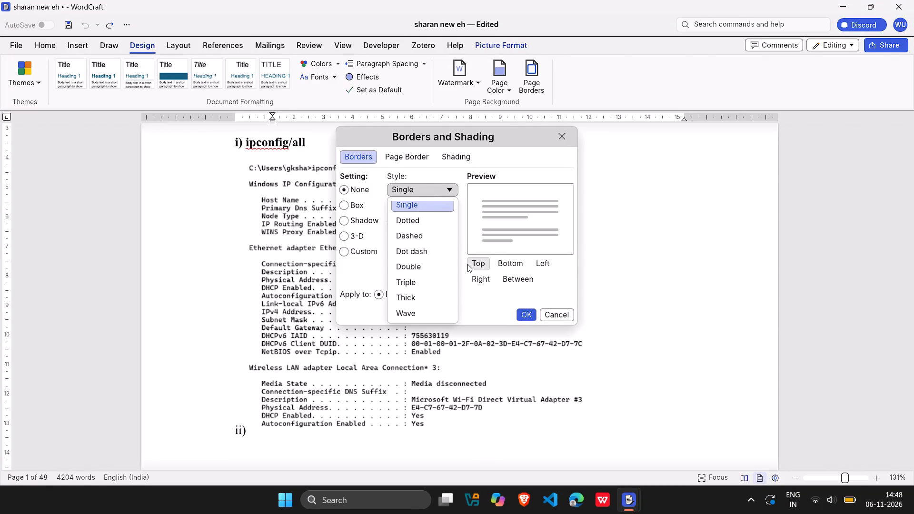
pyautogui.click(467, 264)
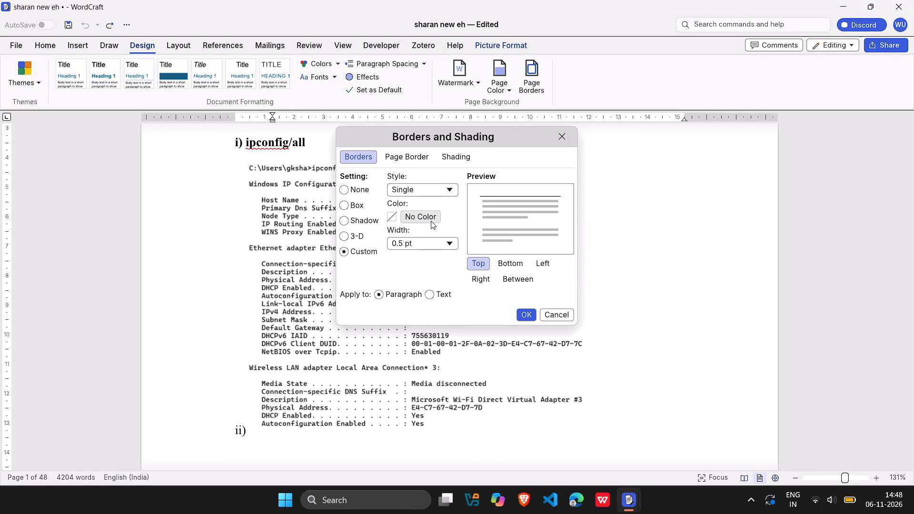
pyautogui.click(431, 221)
pyautogui.click(409, 261)
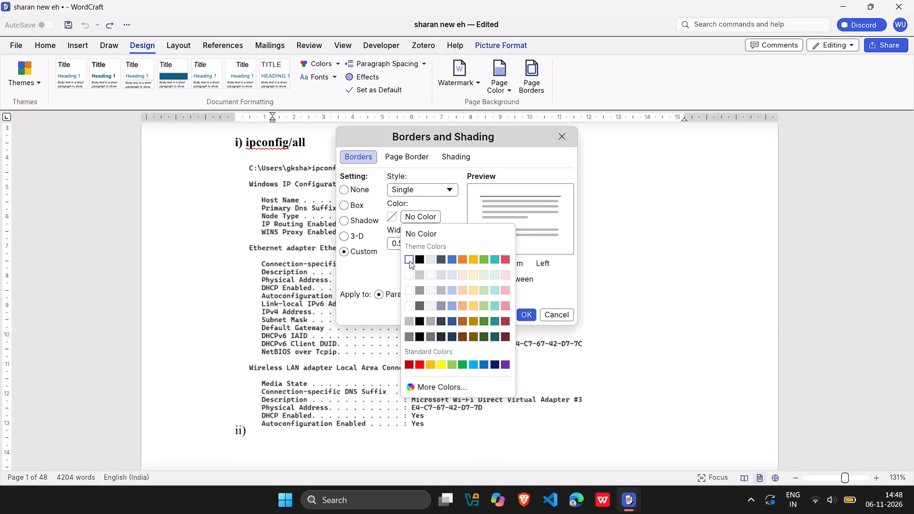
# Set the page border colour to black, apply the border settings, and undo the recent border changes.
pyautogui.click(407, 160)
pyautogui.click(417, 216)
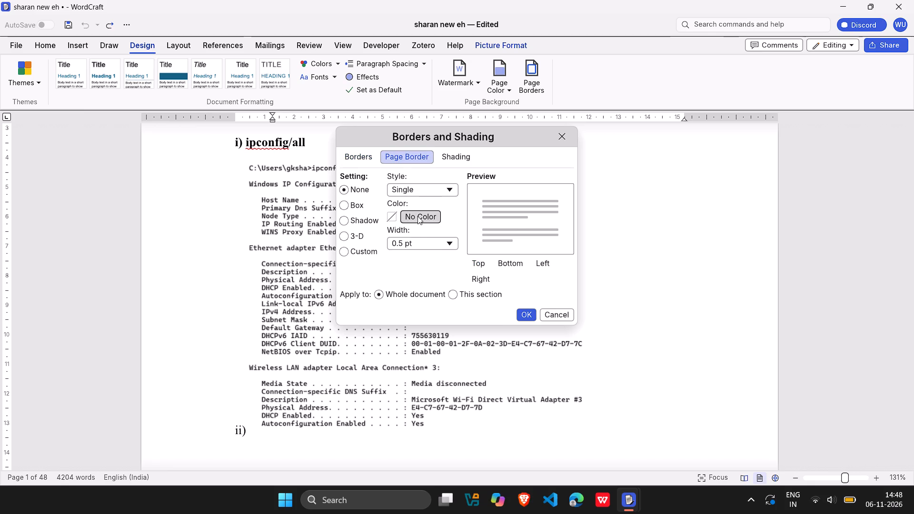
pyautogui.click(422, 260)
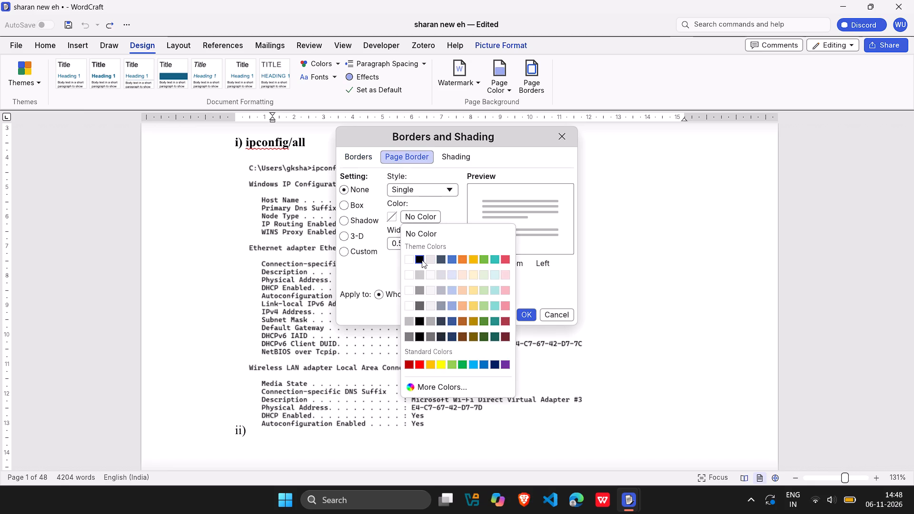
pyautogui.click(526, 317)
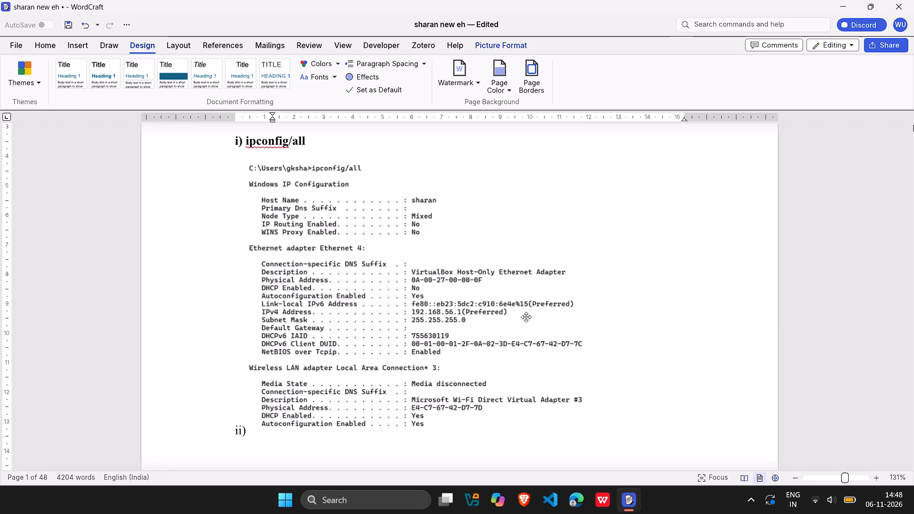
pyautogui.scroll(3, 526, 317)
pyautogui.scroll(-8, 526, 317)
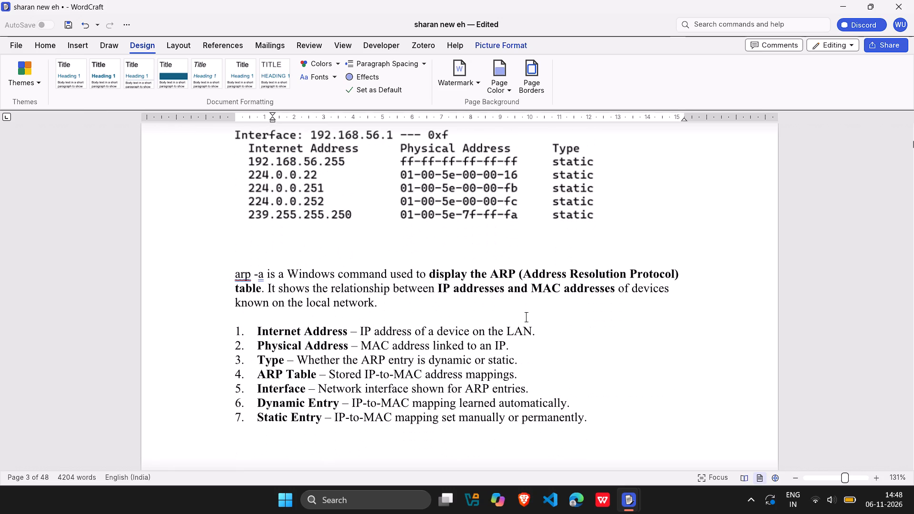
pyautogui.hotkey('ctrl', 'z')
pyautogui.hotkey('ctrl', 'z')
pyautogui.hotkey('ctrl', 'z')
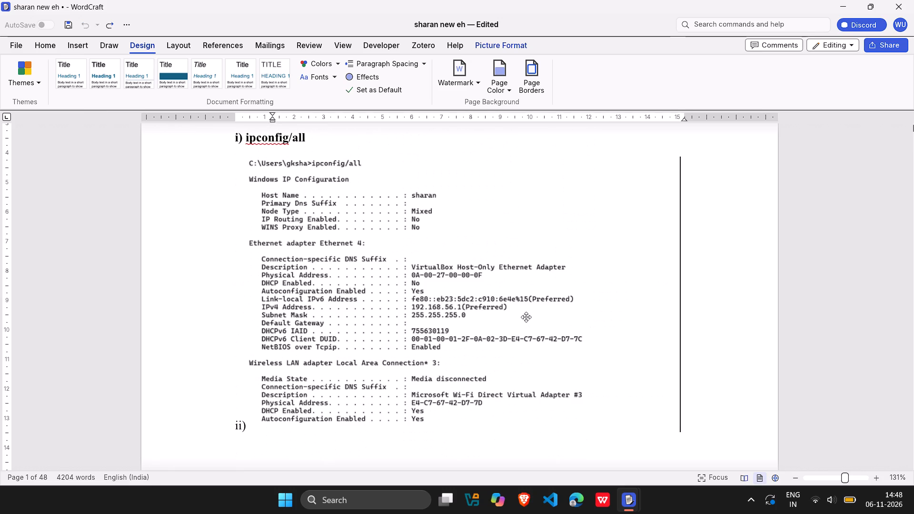
# Apply a Box page border in Single style, 0.5 pt, to the whole document and check it on the following pages.
pyautogui.click(517, 69)
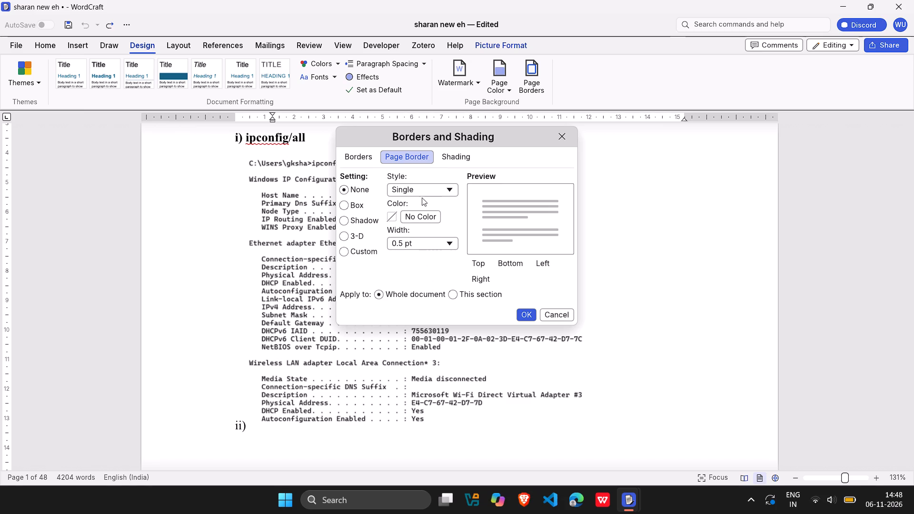
pyautogui.click(366, 158)
pyautogui.click(403, 157)
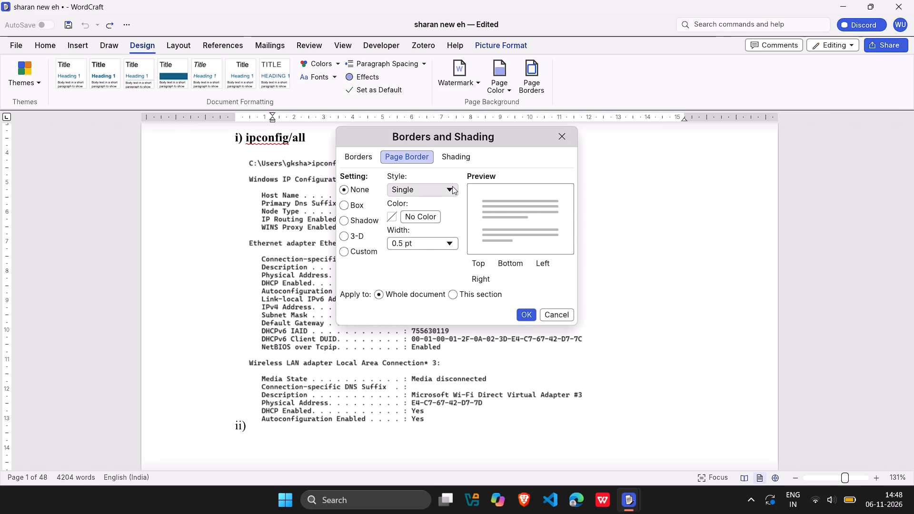
pyautogui.click(349, 208)
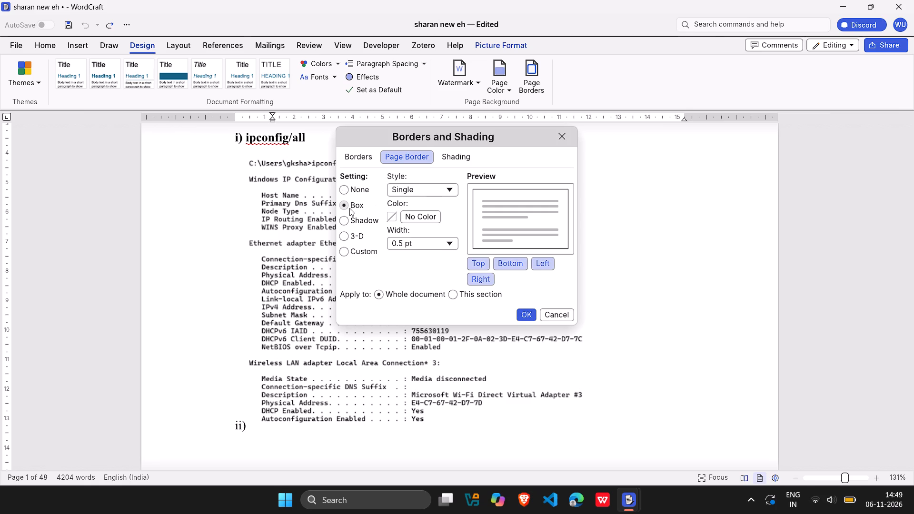
pyautogui.click(530, 315)
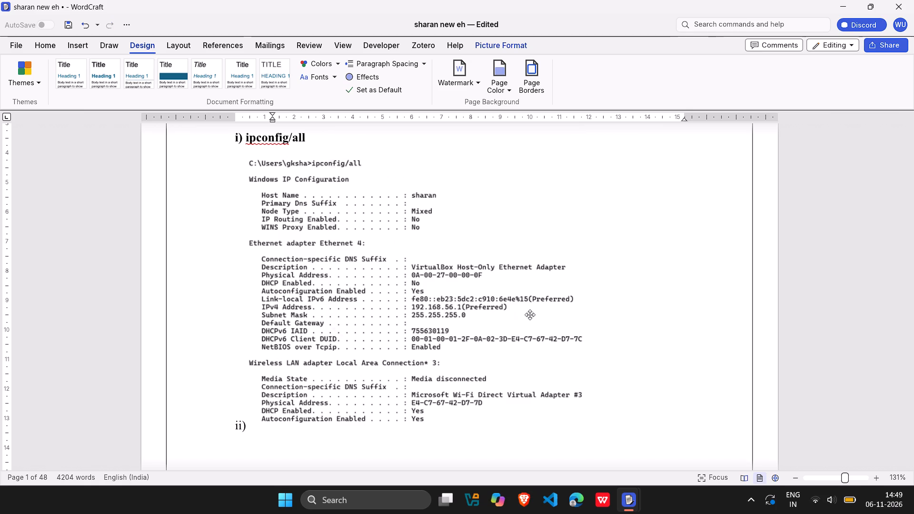
pyautogui.scroll(-4, 530, 311)
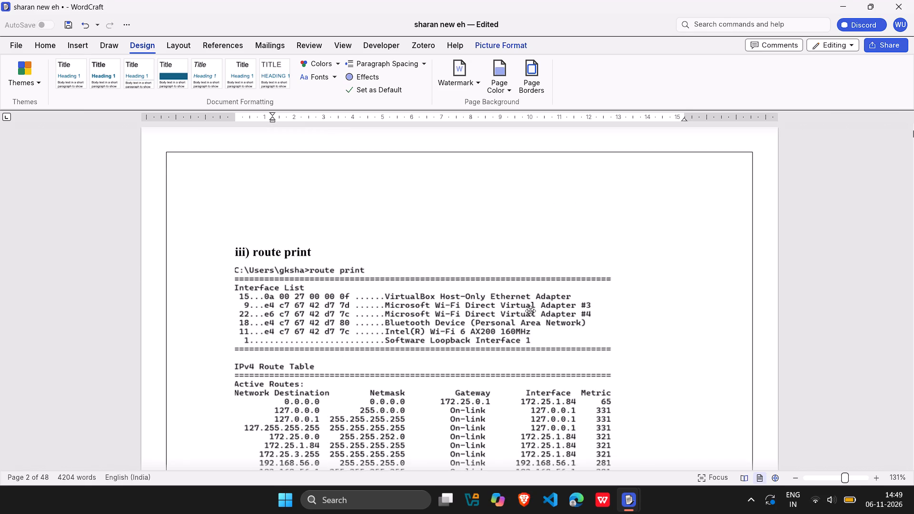
pyautogui.scroll(-3, 530, 311)
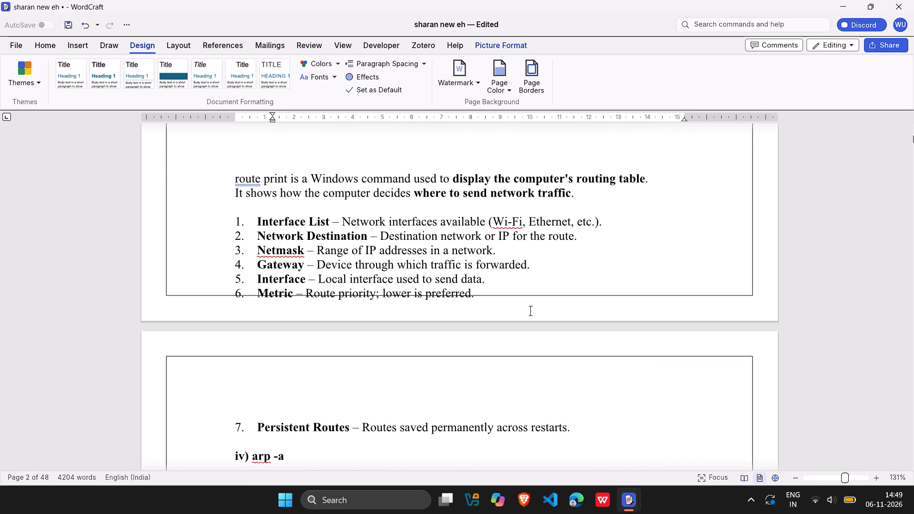
# Remove two blank lines above the route print description so its numbered list fits inside the page border.
pyautogui.scroll(1, 530, 311)
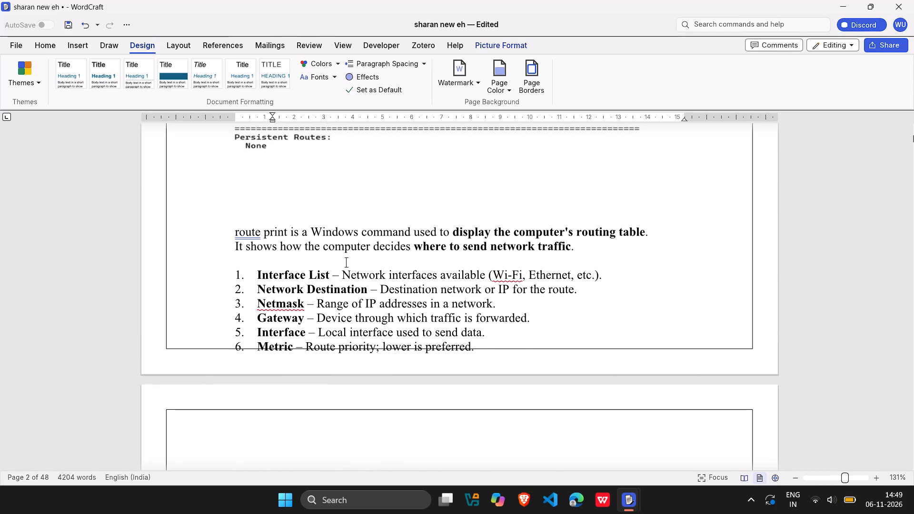
pyautogui.click(338, 194)
pyautogui.click(238, 235)
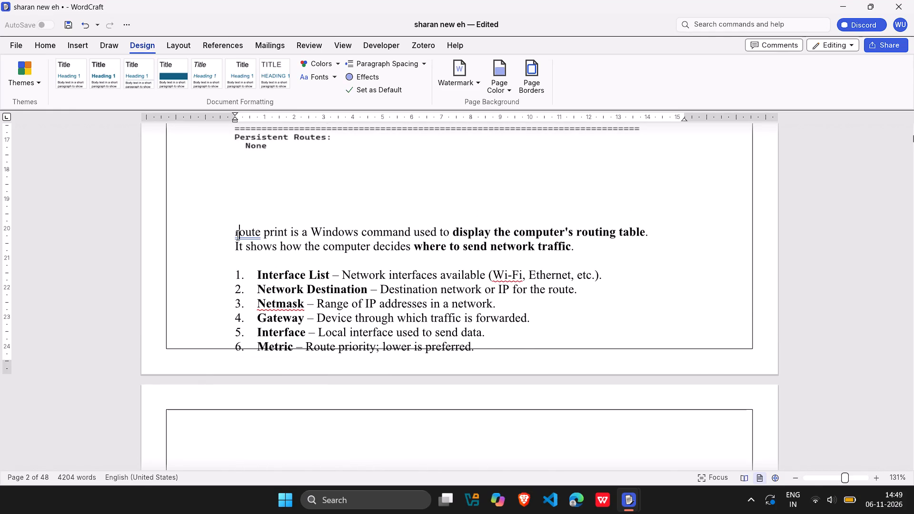
pyautogui.click(235, 235)
pyautogui.press('BackSpace')
pyautogui.press('BackSpace')
pyautogui.press('BackSpace')
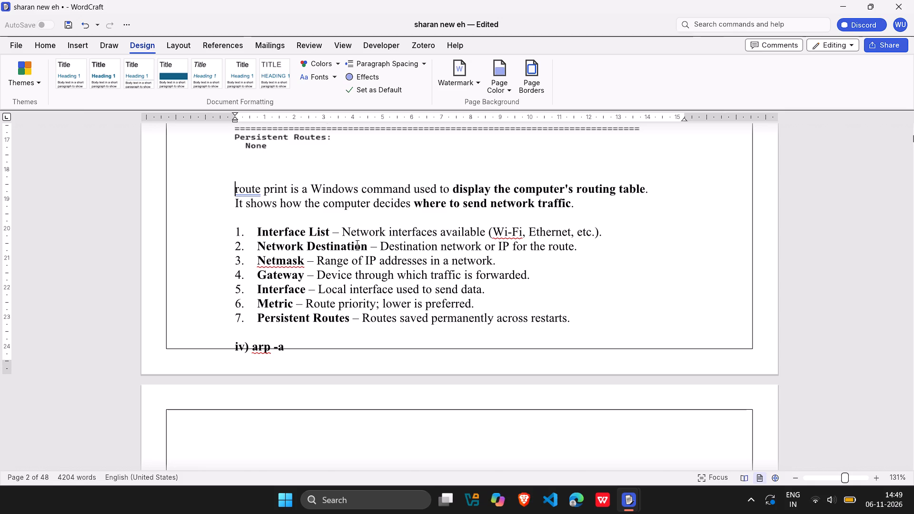
pyautogui.press('Return')
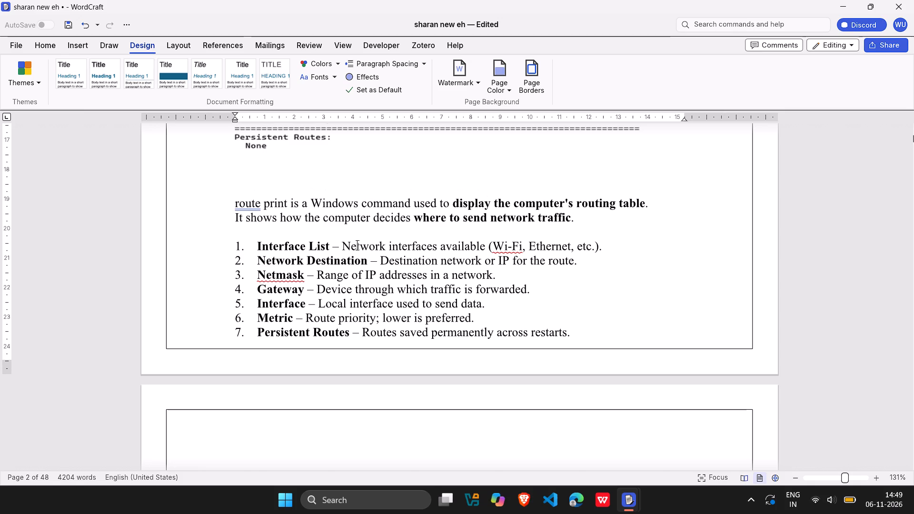
# Check the border on the nslookup and ping pages and save the document.
pyautogui.scroll(-5, 357, 245)
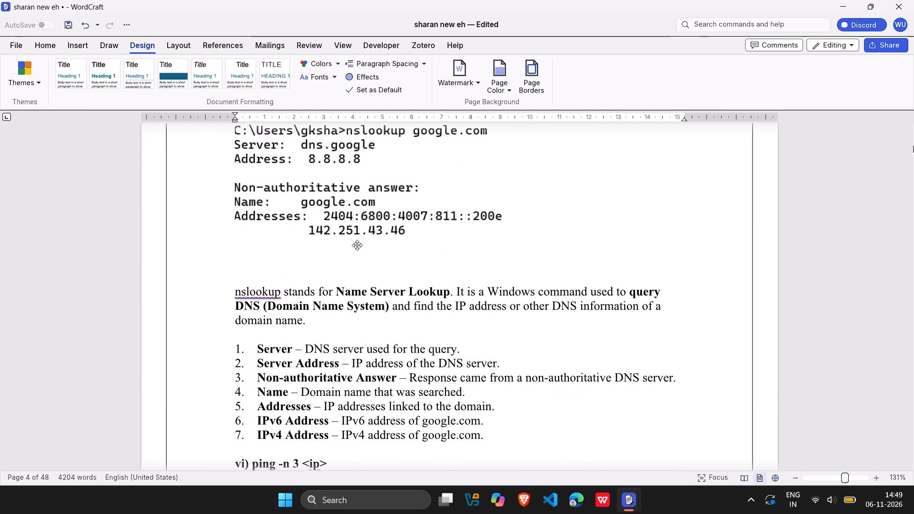
pyautogui.scroll(-2, 357, 245)
pyautogui.hotkey('ctrl', 's')
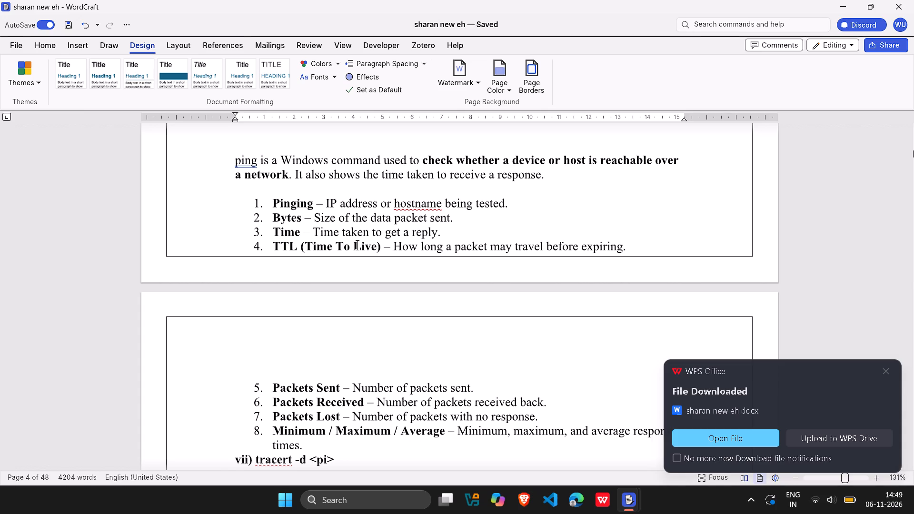
# Set the whole document's Box page border to Dashed style in black (000000).
pyautogui.click(530, 79)
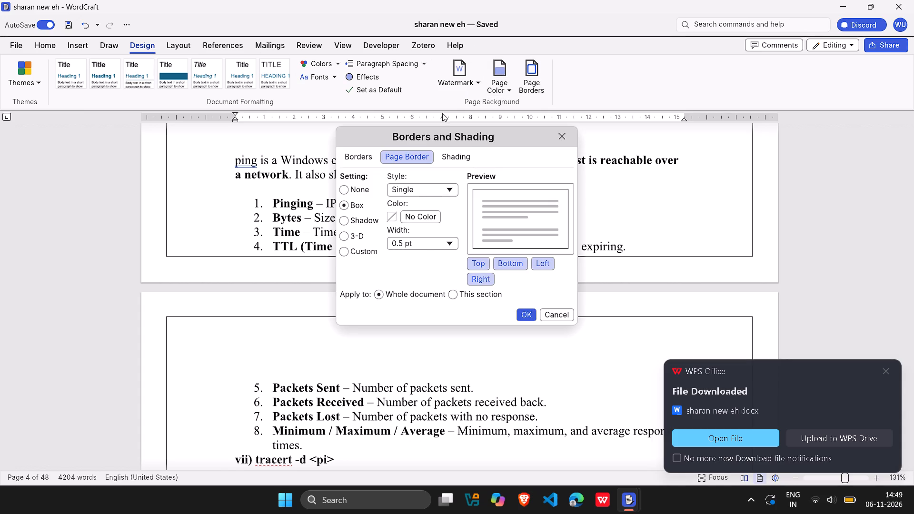
pyautogui.click(446, 190)
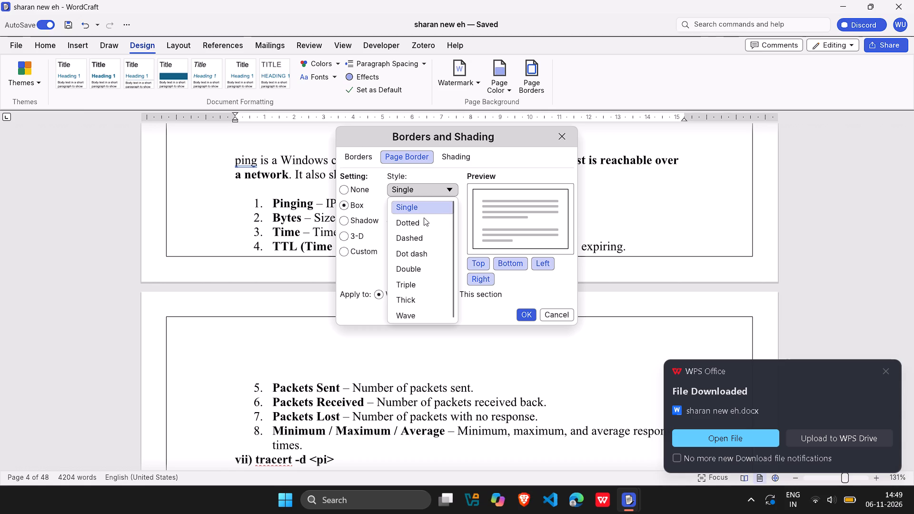
pyautogui.click(353, 276)
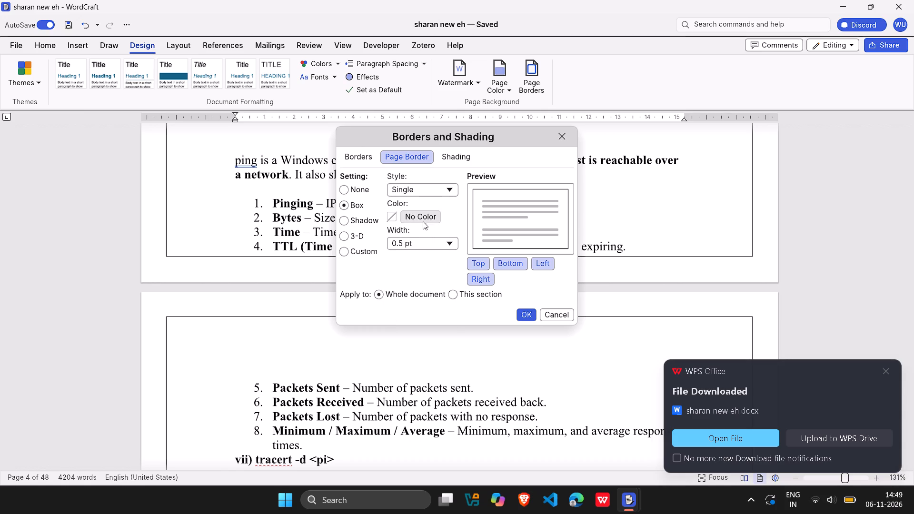
pyautogui.click(422, 220)
pyautogui.click(421, 259)
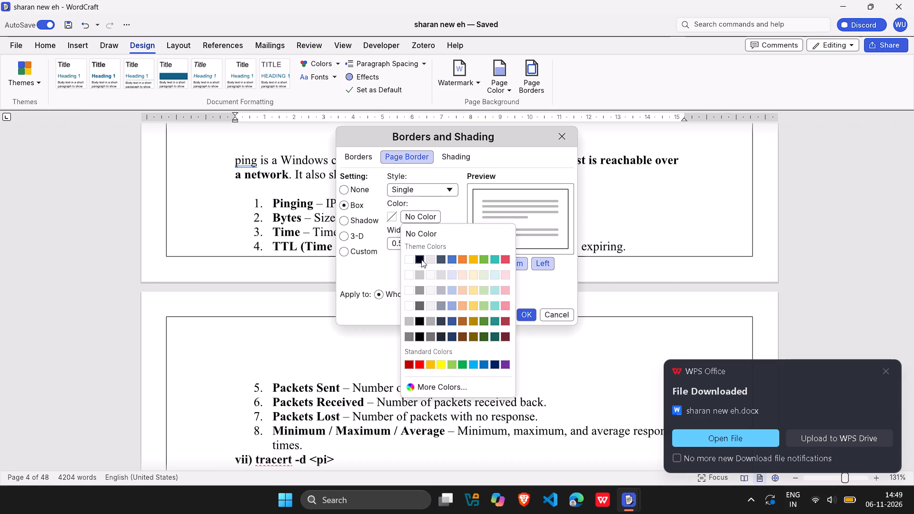
pyautogui.click(417, 192)
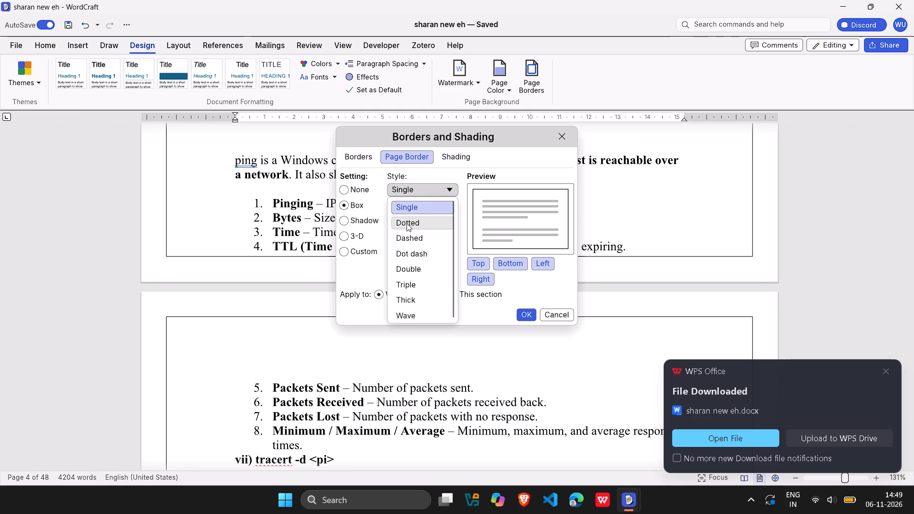
pyautogui.scroll(-1, 407, 223)
pyautogui.scroll(2, 407, 223)
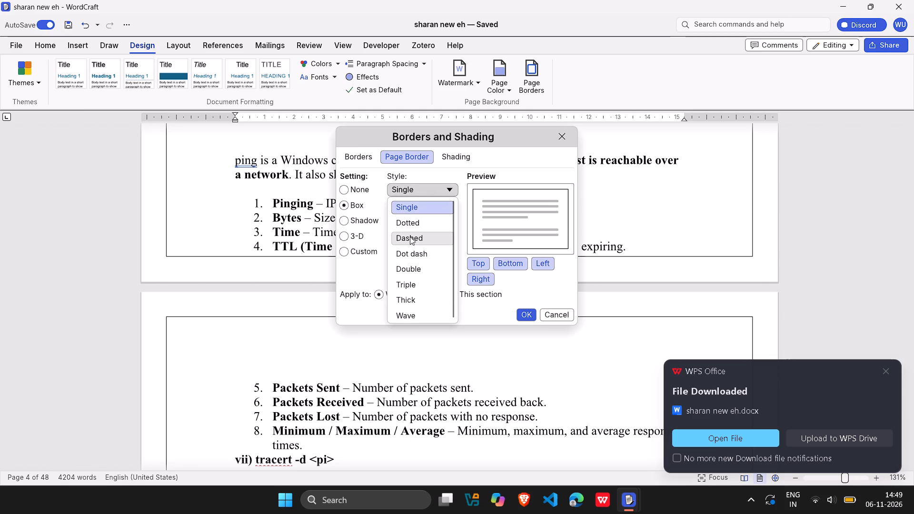
pyautogui.click(410, 238)
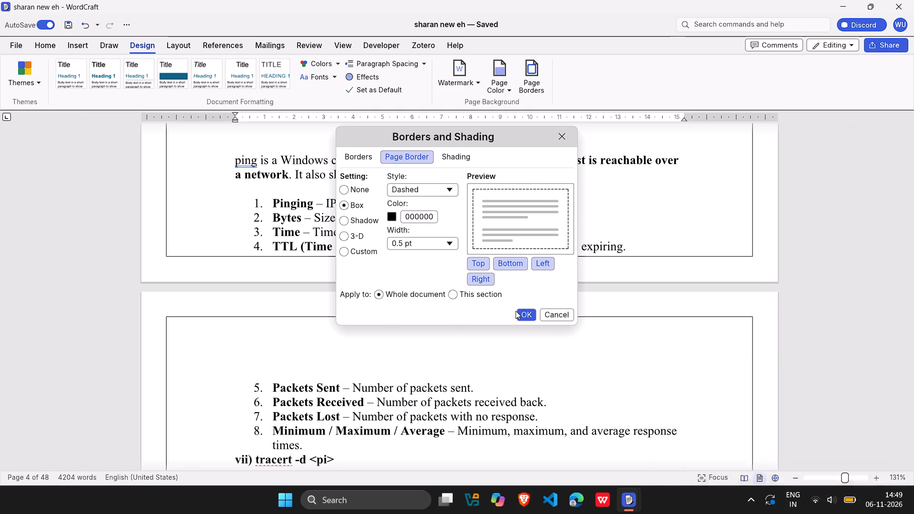
pyautogui.click(526, 313)
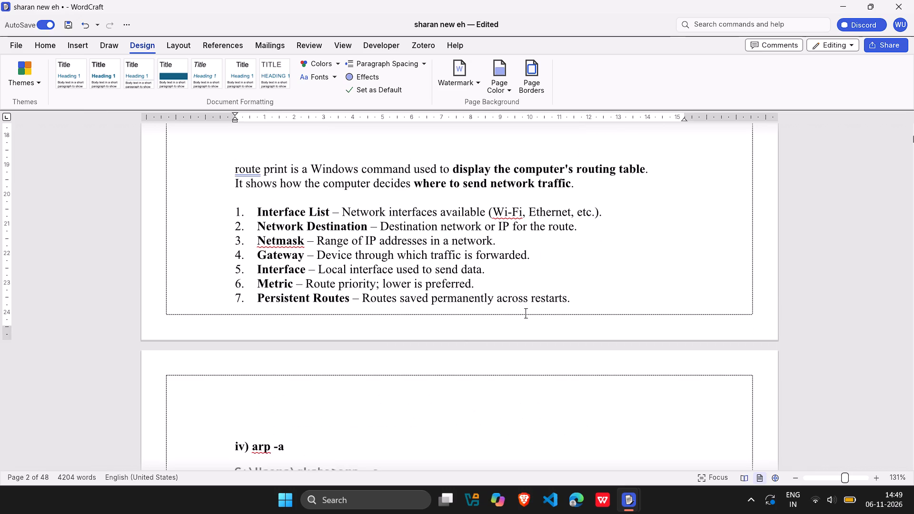
# Change the whole document's page border style to Double and check it on the route print page.
pyautogui.click(533, 63)
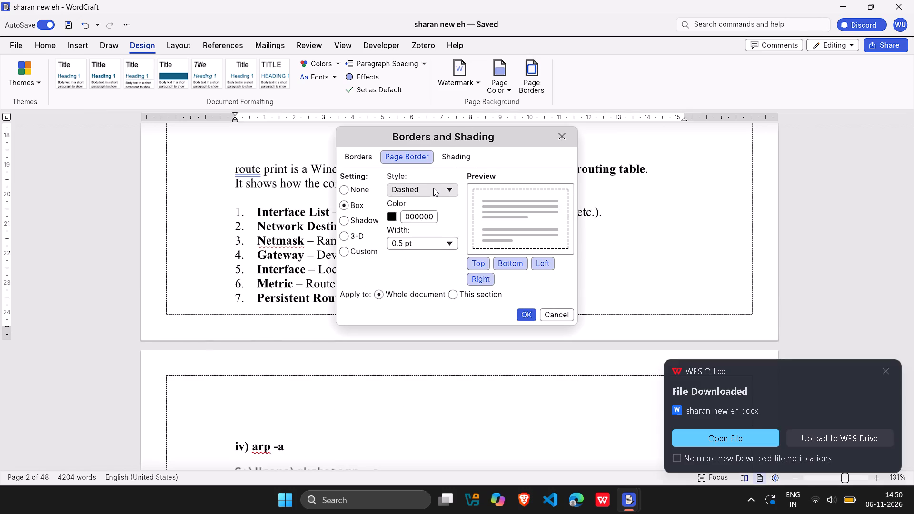
pyautogui.click(437, 188)
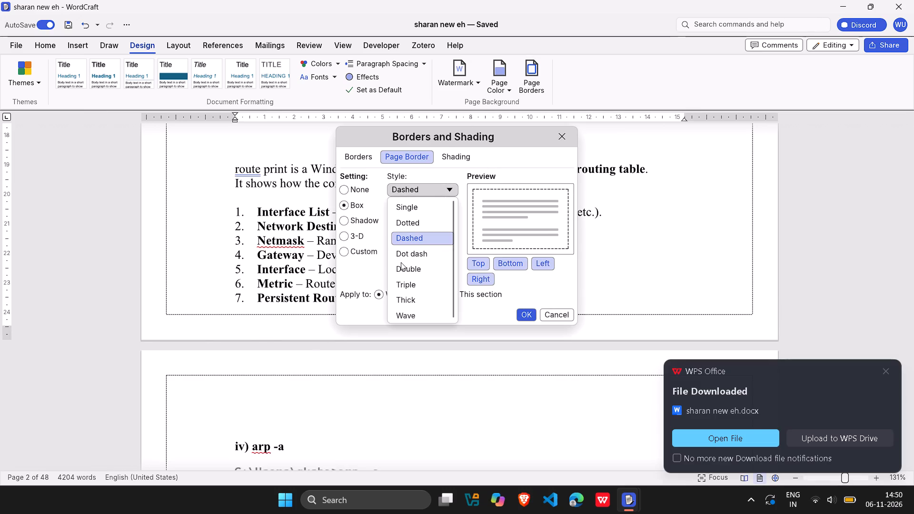
pyautogui.click(401, 266)
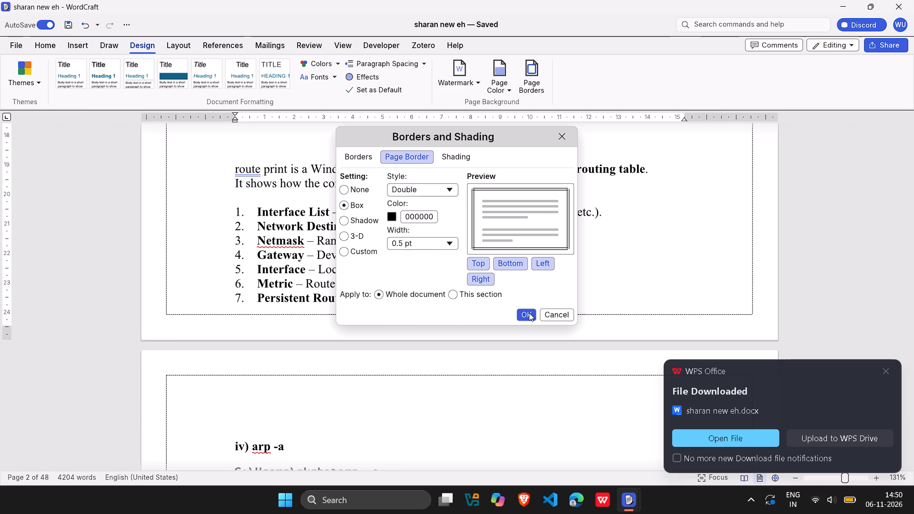
pyautogui.click(529, 313)
pyautogui.hscroll(1, 529, 313)
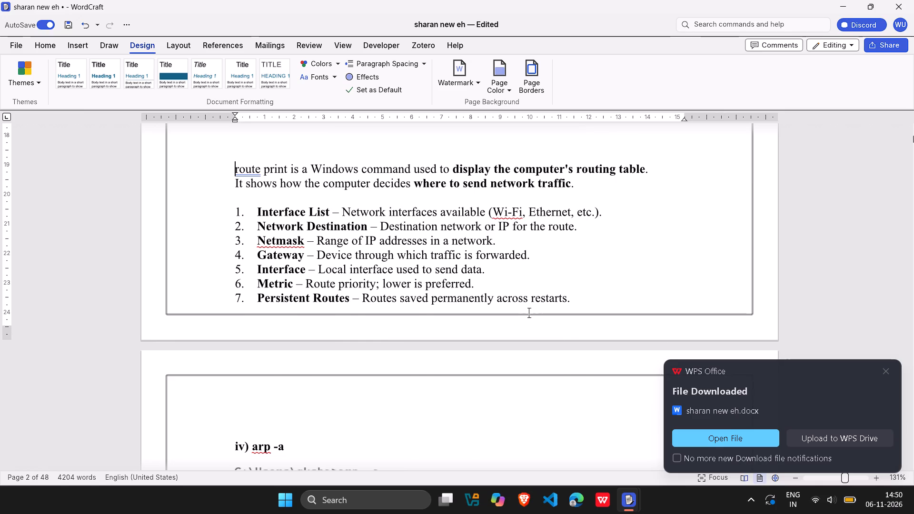
pyautogui.hscroll(1, 529, 313)
pyautogui.scroll(1, 529, 313)
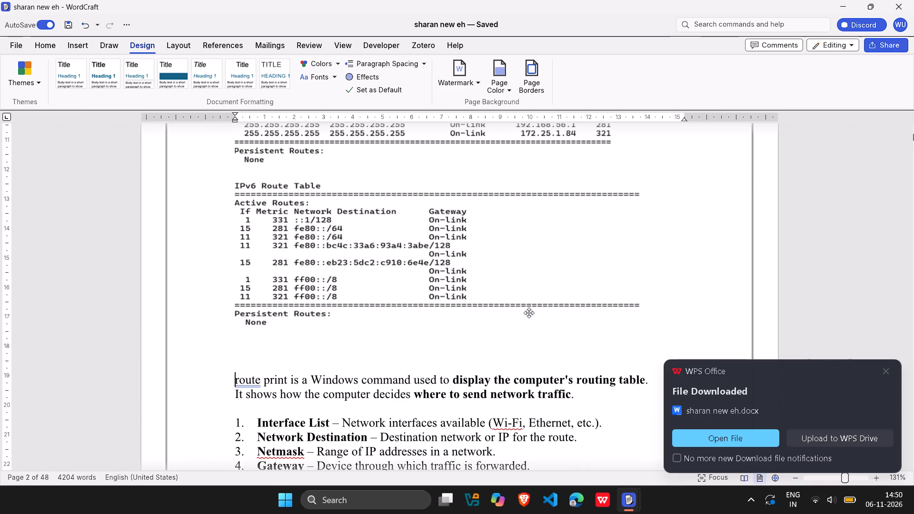
# Save the document with the double page border.
pyautogui.hotkey('ctrl', 's')
pyautogui.hotkey('ctrl', 's')
pyautogui.hotkey('ctrl', 's')
pyautogui.hotkey('ctrl', 's')
pyautogui.hotkey('ctrl', 's')
pyautogui.hotkey('ctrl', 's')
pyautogui.hotkey('ctrl', 's')
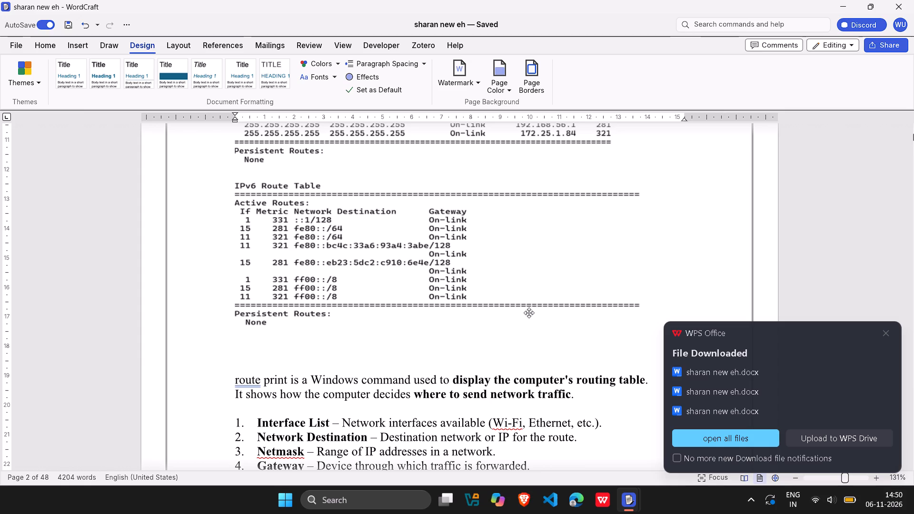
# Dismiss the WPS Office file download notification.
pyautogui.scroll(-4, 529, 313)
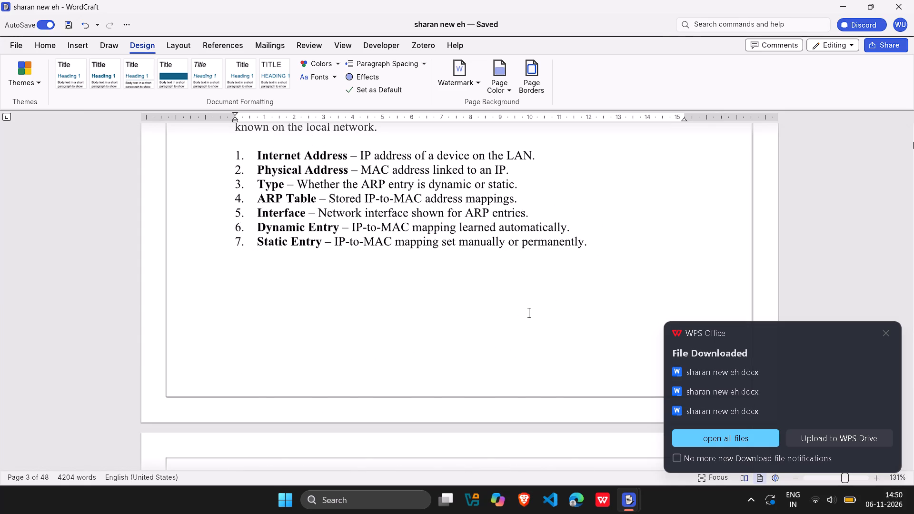
pyautogui.rightClick(529, 313)
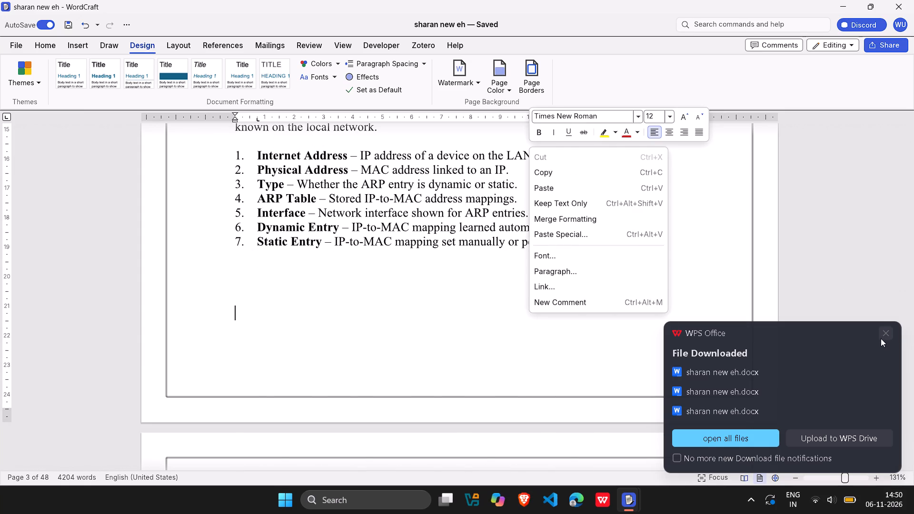
pyautogui.click(884, 333)
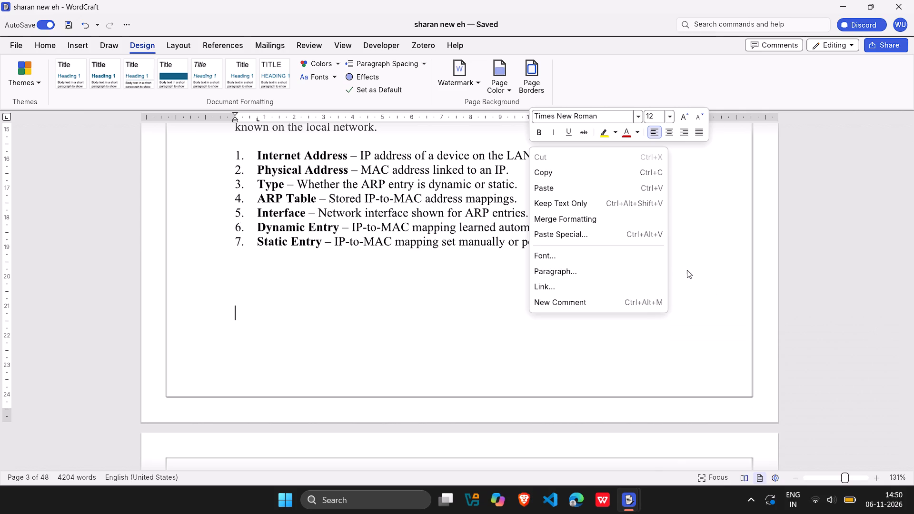
# Change the whole document's page border style to Single.
pyautogui.click(687, 270)
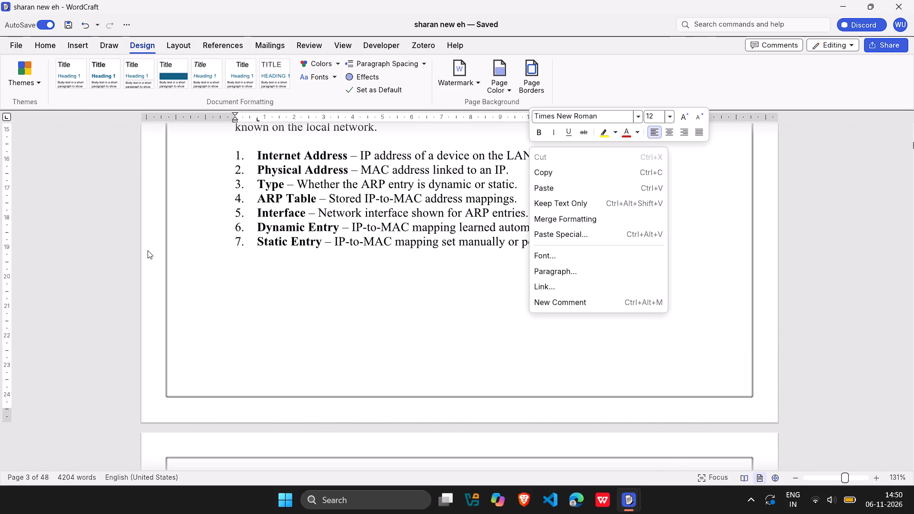
pyautogui.click(148, 250)
pyautogui.scroll(10, 148, 250)
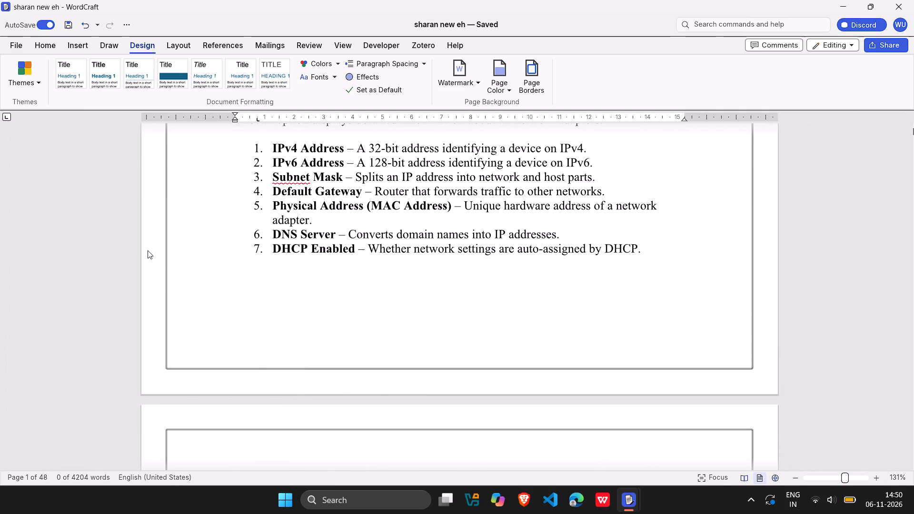
pyautogui.scroll(8, 148, 250)
pyautogui.click(545, 90)
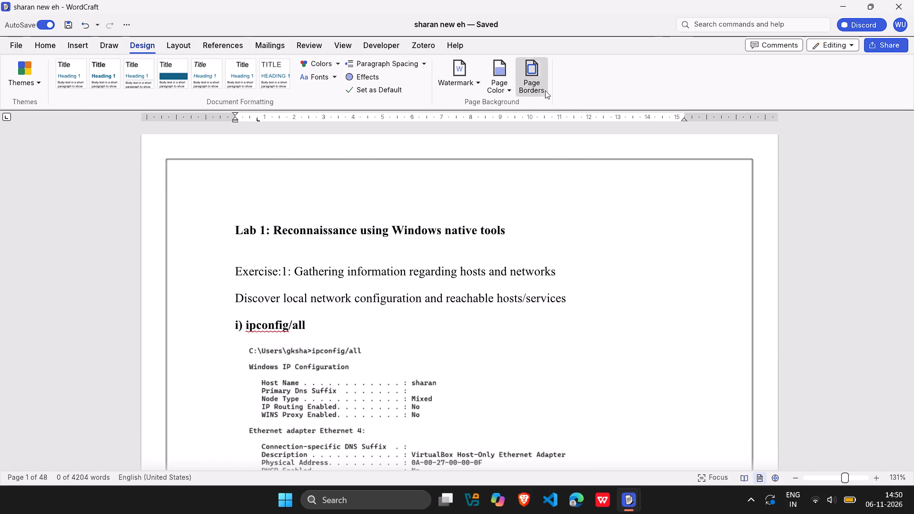
pyautogui.click(446, 188)
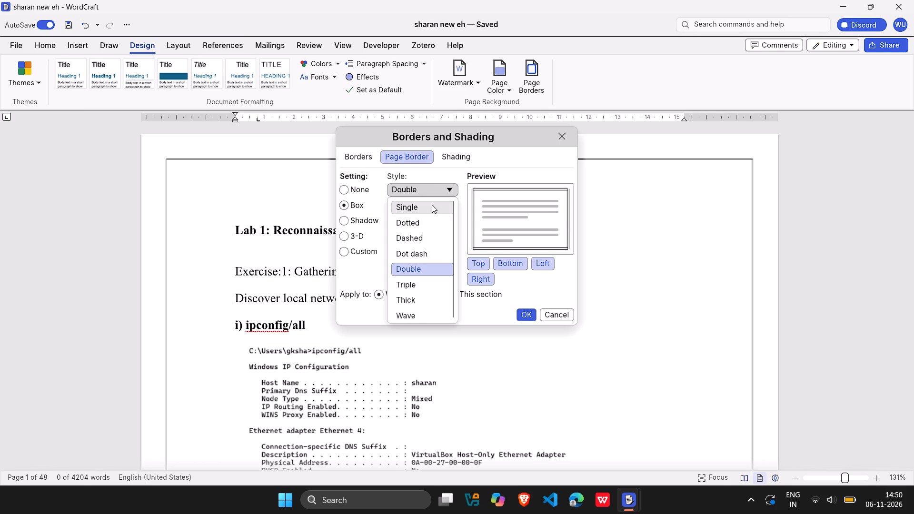
pyautogui.click(432, 205)
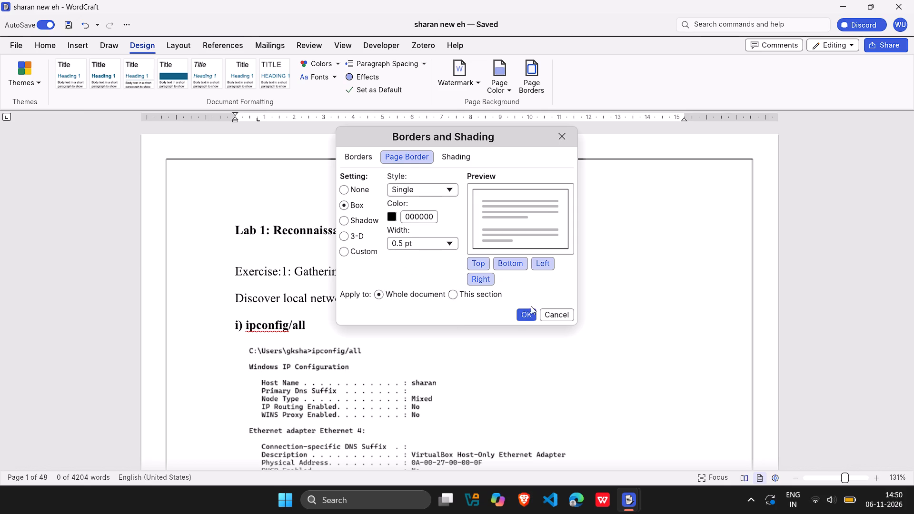
pyautogui.click(530, 309)
# Insert the Page Number footer throughout the document.
pyautogui.scroll(2, 530, 309)
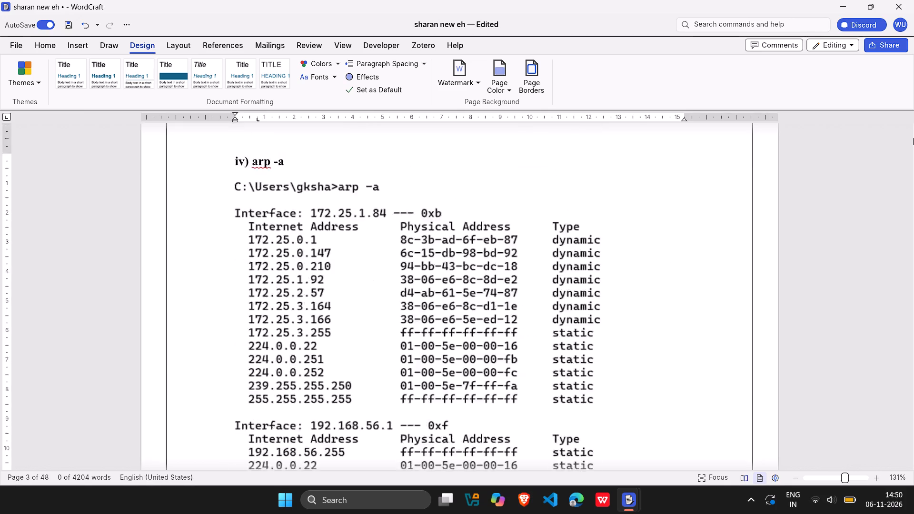
pyautogui.scroll(8, 530, 309)
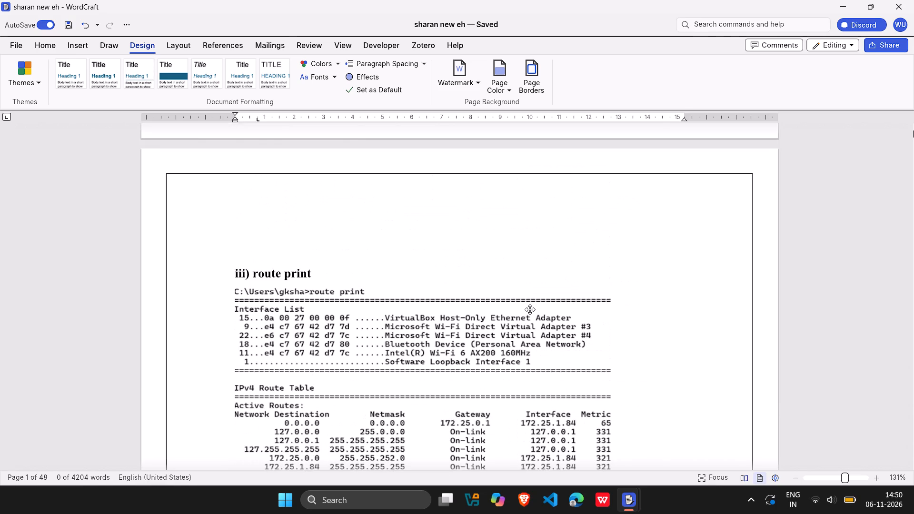
pyautogui.click(68, 49)
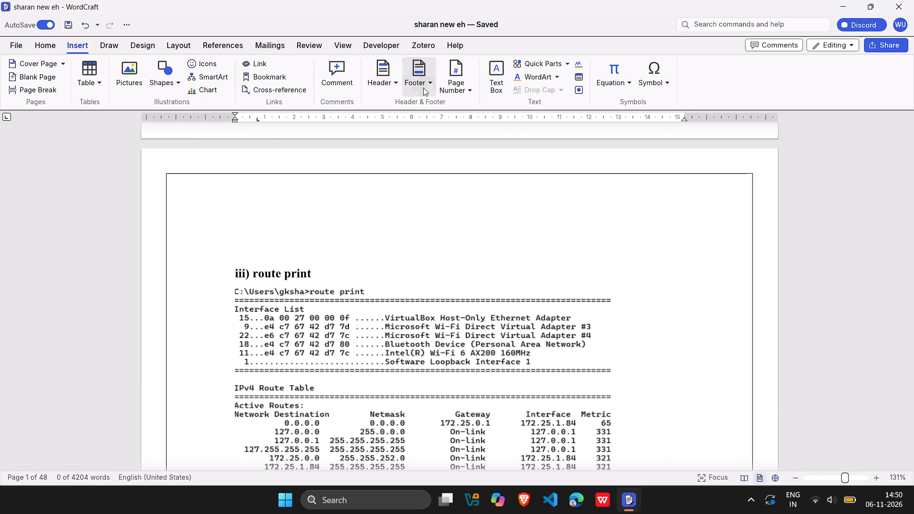
pyautogui.click(423, 88)
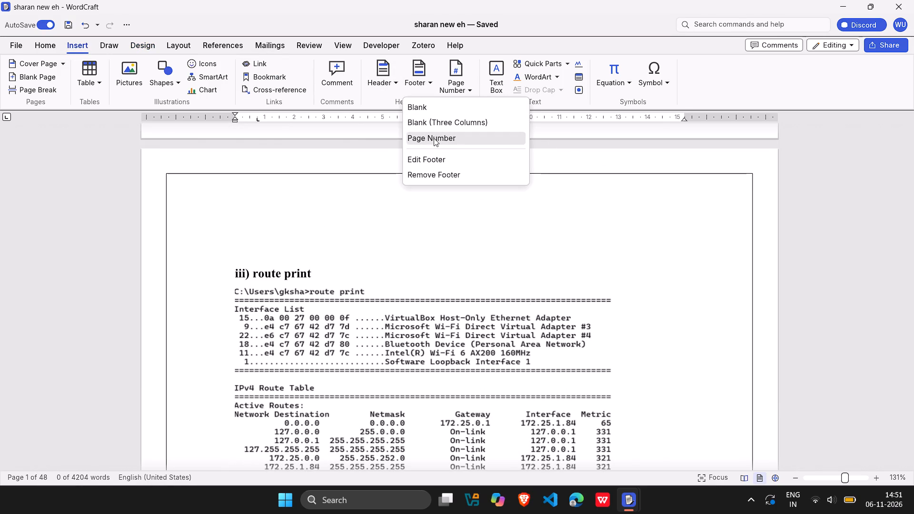
pyautogui.click(434, 137)
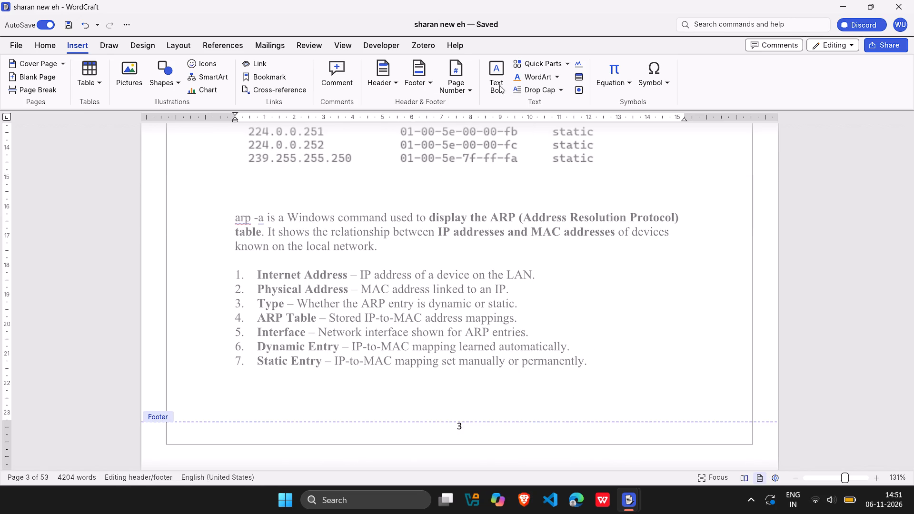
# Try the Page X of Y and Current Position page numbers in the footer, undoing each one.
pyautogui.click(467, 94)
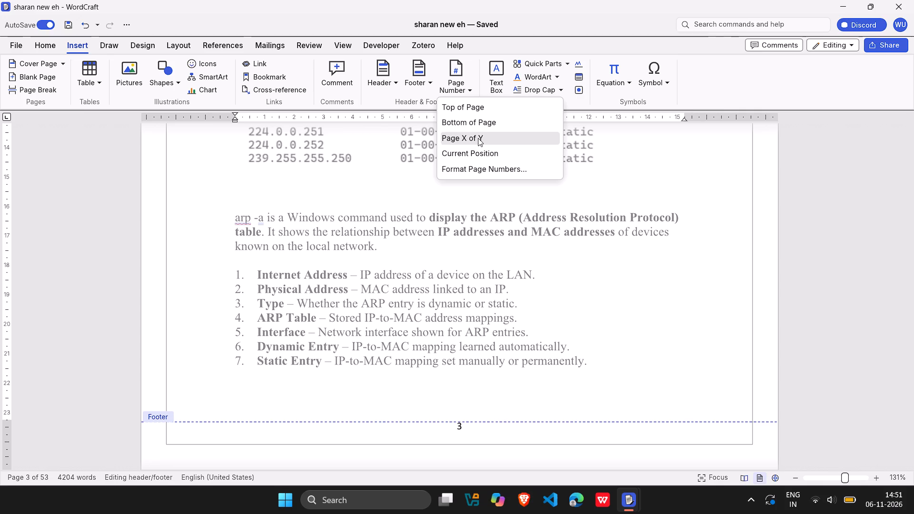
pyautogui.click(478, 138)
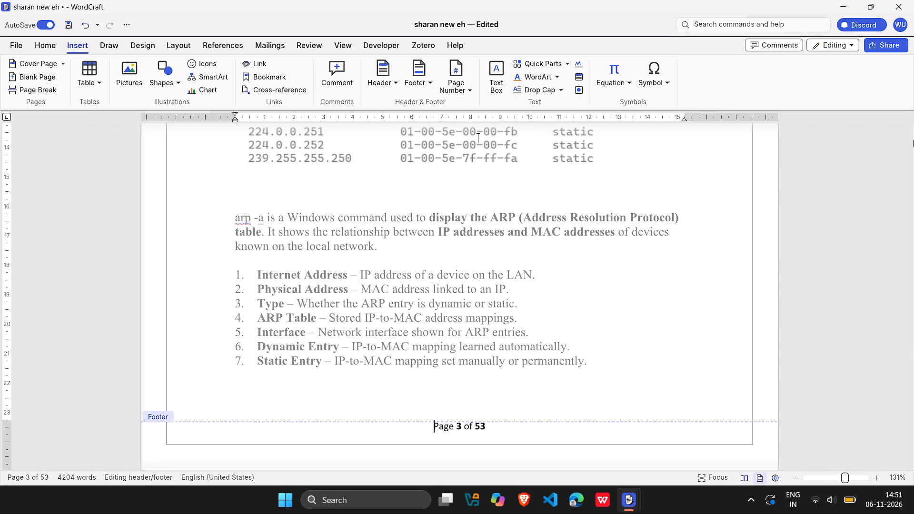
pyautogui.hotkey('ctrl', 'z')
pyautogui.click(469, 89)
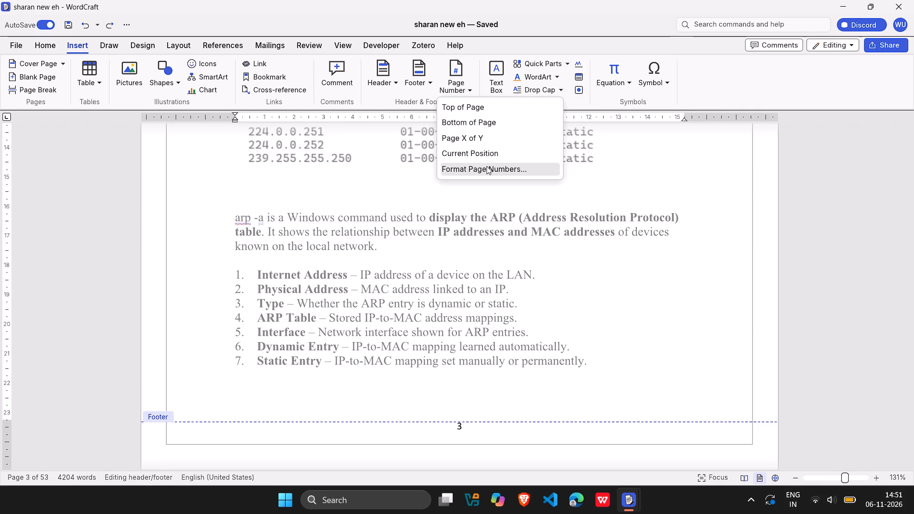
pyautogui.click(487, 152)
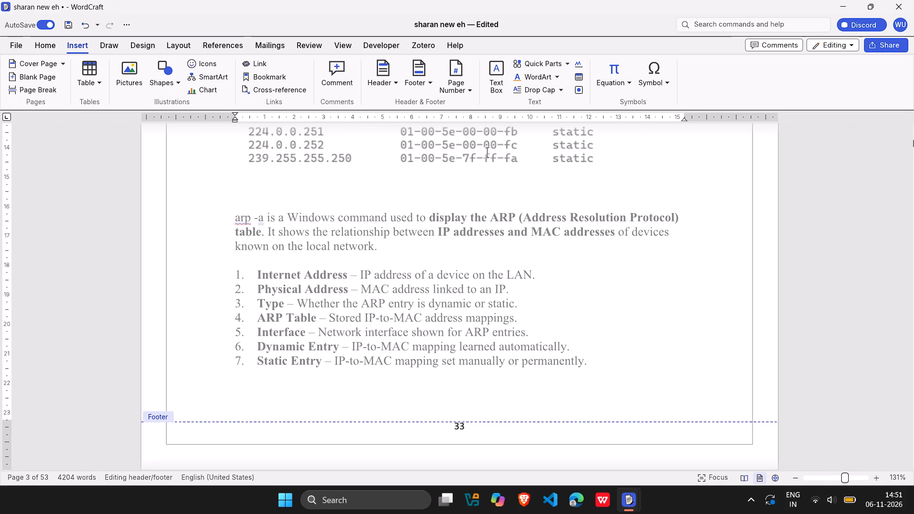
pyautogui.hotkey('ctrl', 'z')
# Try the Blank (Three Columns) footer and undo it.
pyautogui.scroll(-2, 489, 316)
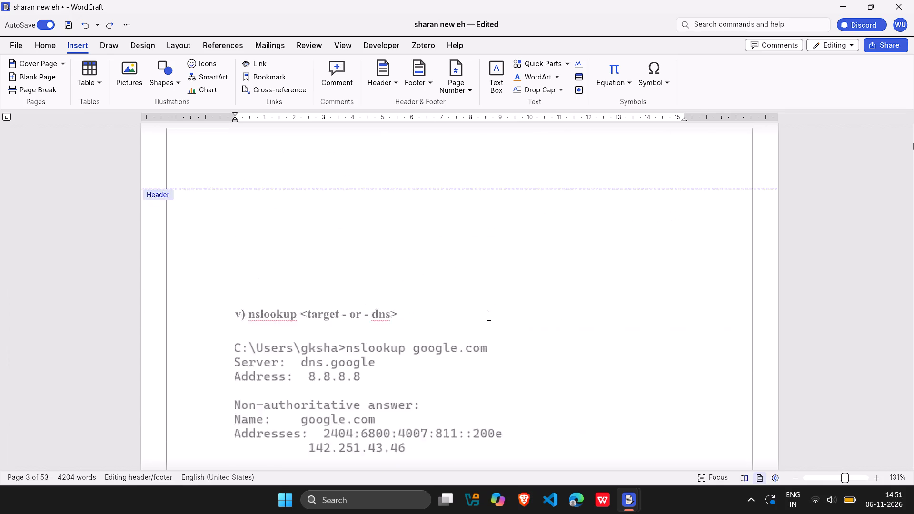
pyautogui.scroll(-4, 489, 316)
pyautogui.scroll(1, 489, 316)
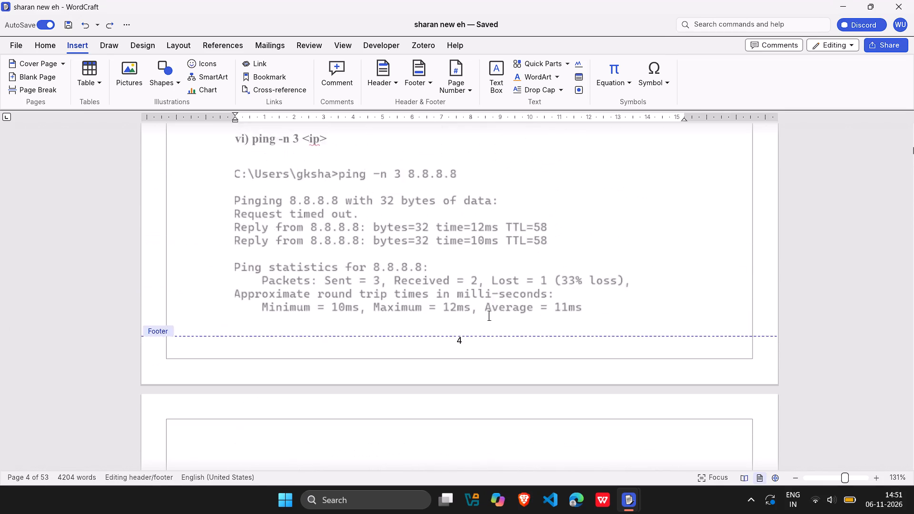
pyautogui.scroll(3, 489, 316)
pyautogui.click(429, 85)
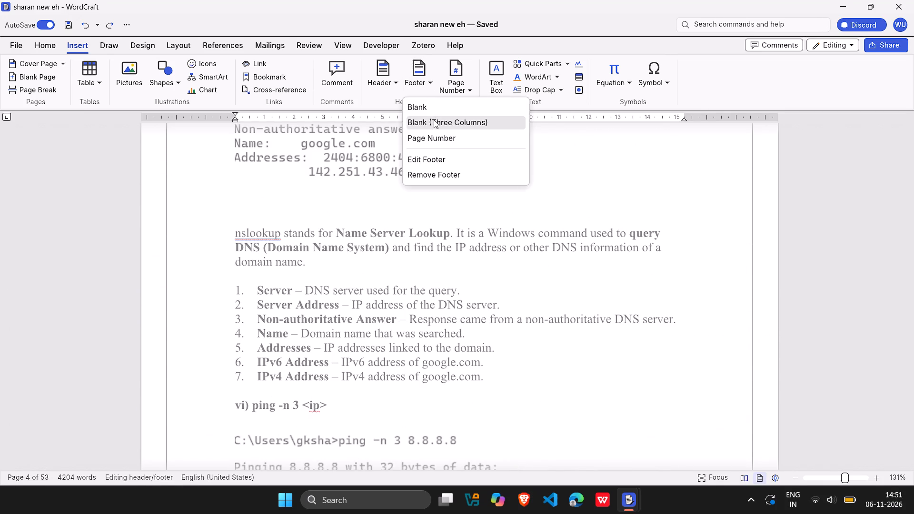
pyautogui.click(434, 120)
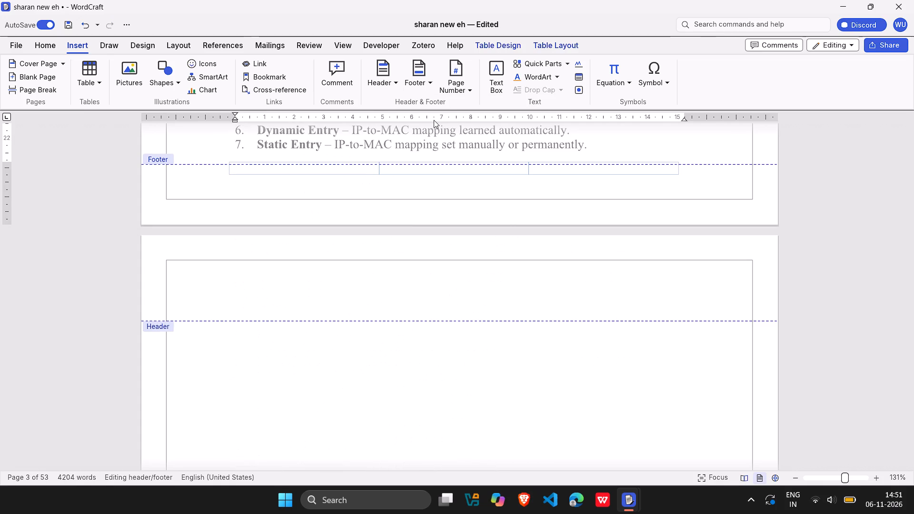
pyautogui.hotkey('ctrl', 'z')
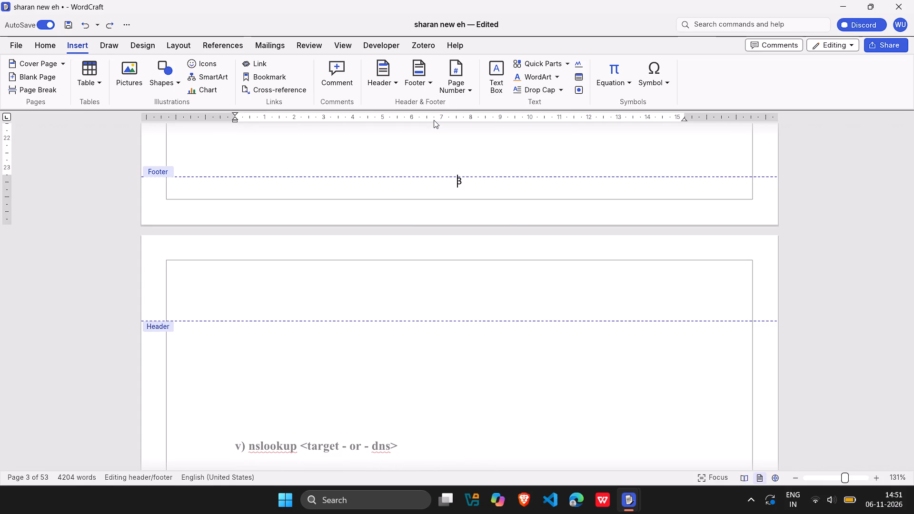
# Leave footer editing and check the page numbers on the pages from nslookup onward.
pyautogui.click(524, 236)
pyautogui.click(830, 223)
pyautogui.tripleClick(830, 223)
pyautogui.tripleClick(640, 180)
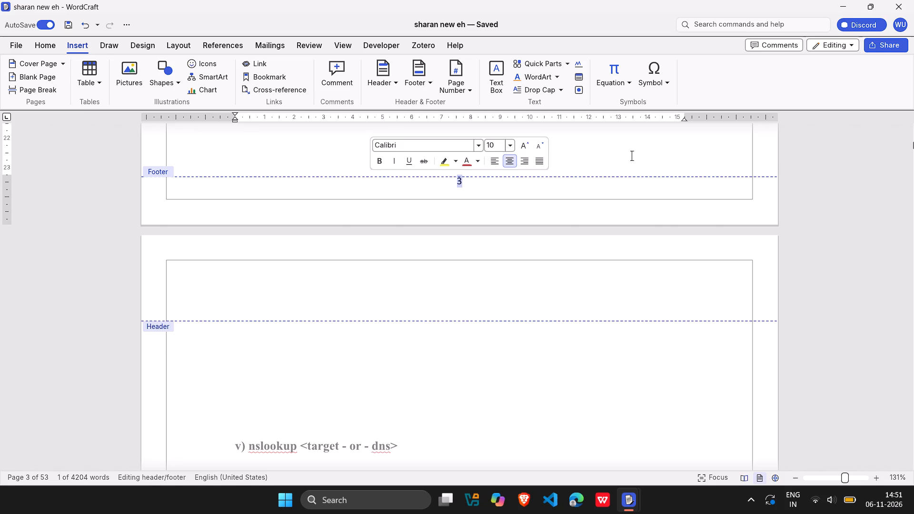
pyautogui.tripleClick(632, 154)
pyautogui.scroll(-5, 632, 154)
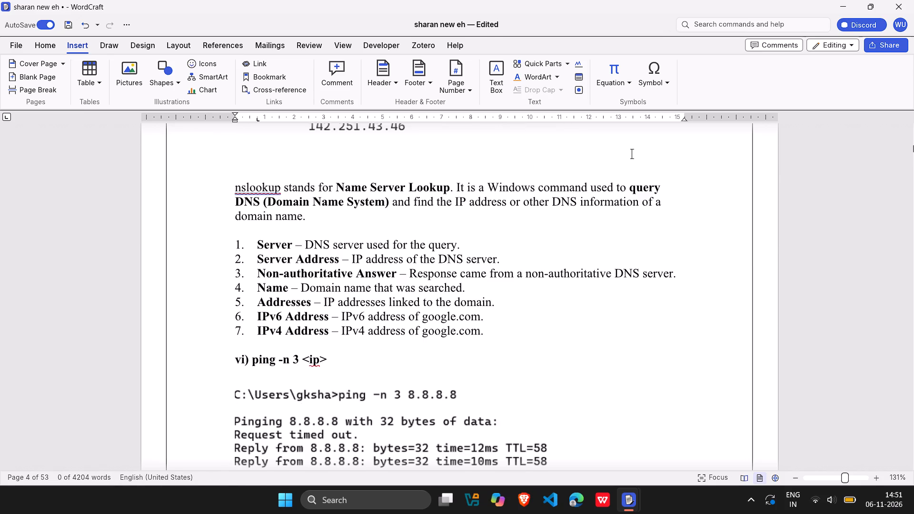
pyautogui.scroll(-12, 632, 154)
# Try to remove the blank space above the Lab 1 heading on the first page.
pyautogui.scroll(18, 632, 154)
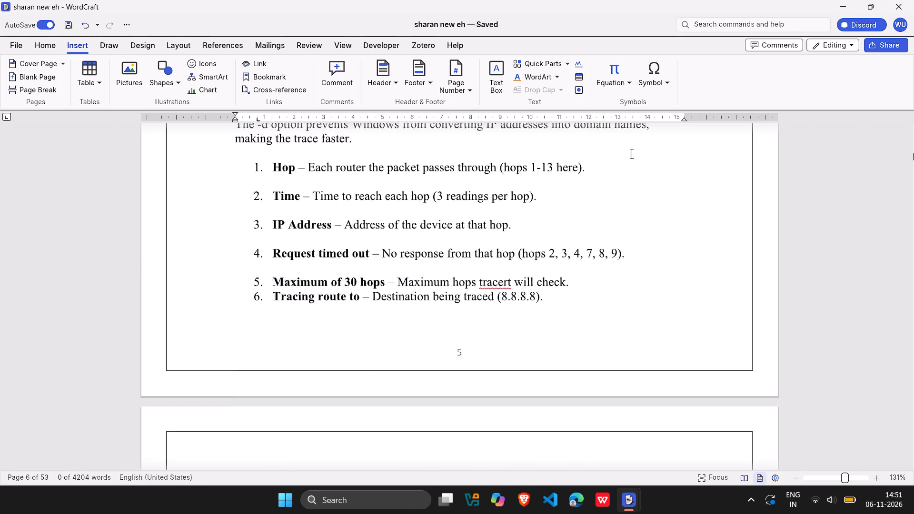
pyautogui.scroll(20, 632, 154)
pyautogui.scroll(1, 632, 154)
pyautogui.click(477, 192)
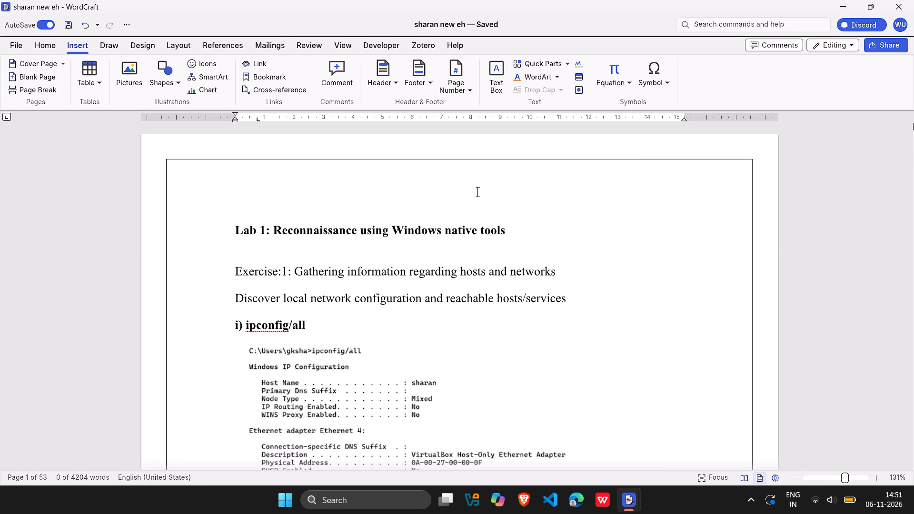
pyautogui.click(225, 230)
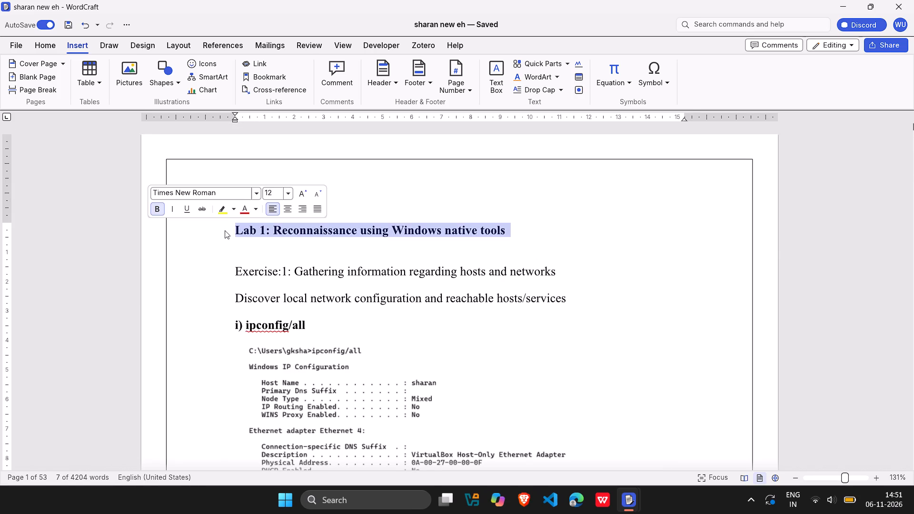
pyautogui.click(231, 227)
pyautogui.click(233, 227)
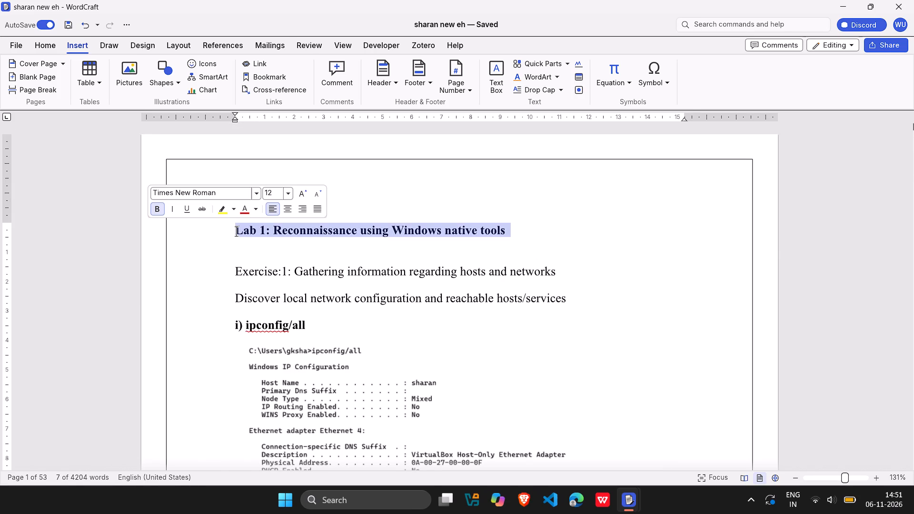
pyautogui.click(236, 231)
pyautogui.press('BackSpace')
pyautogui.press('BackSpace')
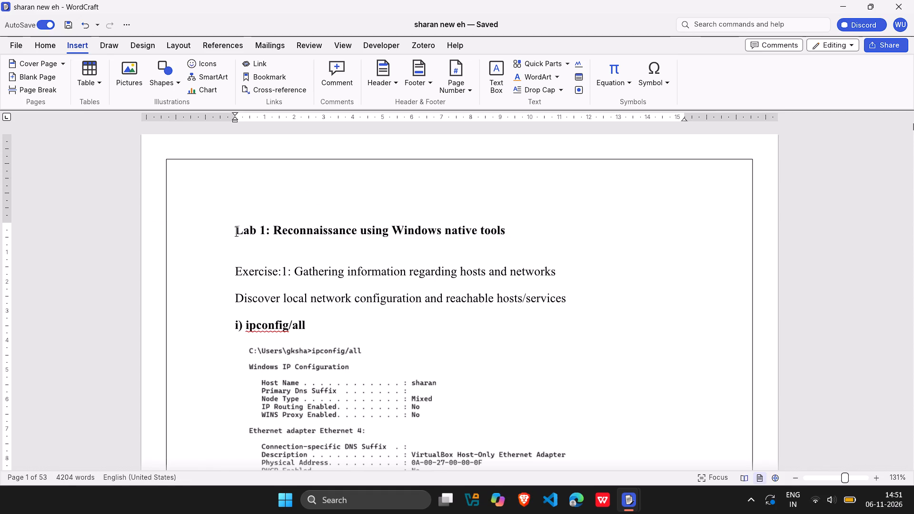
# Check the layout and footer page number on the route print and arp -a pages.
pyautogui.scroll(-9, 236, 231)
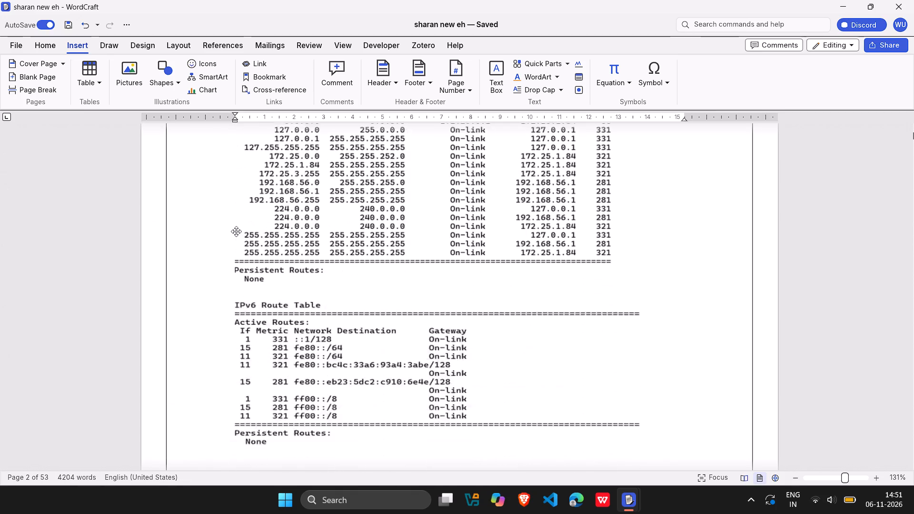
pyautogui.scroll(-9, 236, 231)
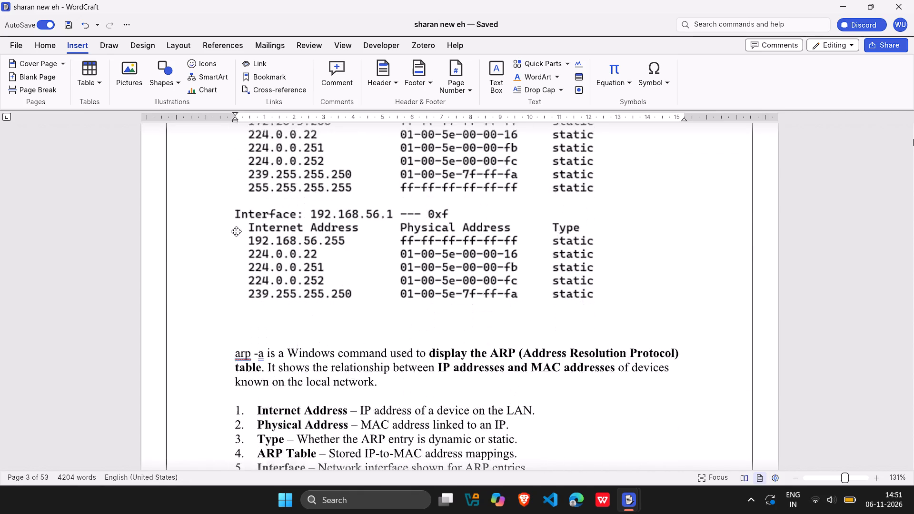
pyautogui.scroll(-1, 236, 231)
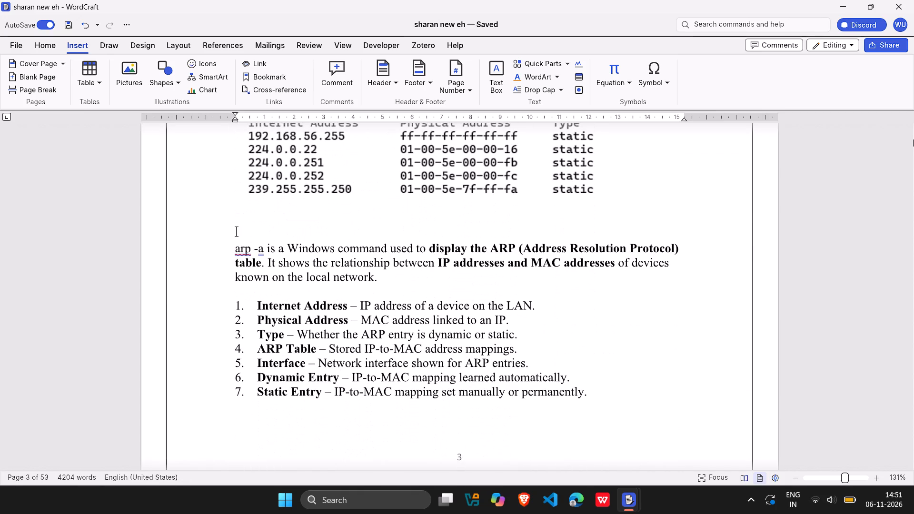
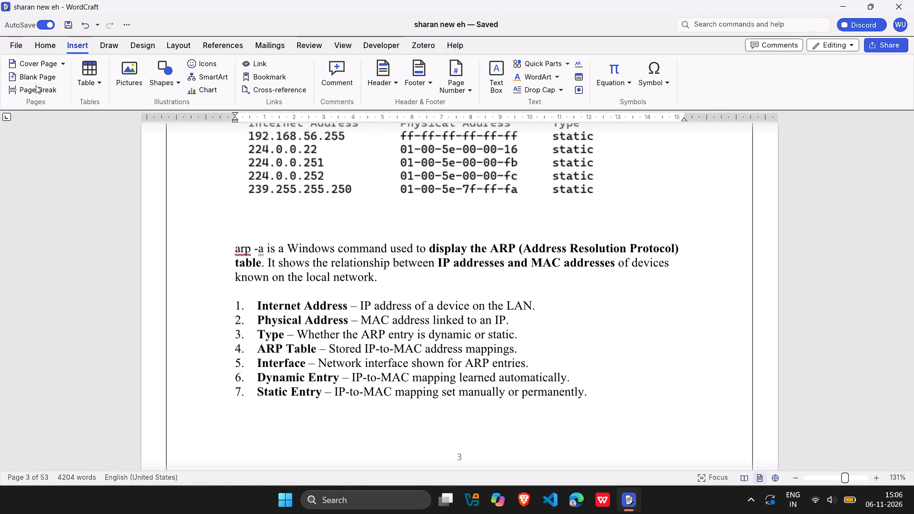
# Save the finished ethical hacking lab document under its existing name.
pyautogui.click(71, 22)
pyautogui.tripleClick(71, 22)
pyautogui.moveTo(71, 22); pyautogui.dragTo(67, 23)
pyautogui.tripleClick(67, 23)
# Close the saved lab document and exit WordCraft.
pyautogui.hotkey('alt', 'F4')
pyautogui.hotkey('alt', 'F4')
pyautogui.hotkey('alt', 'F4')
pyautogui.click(913, 0)
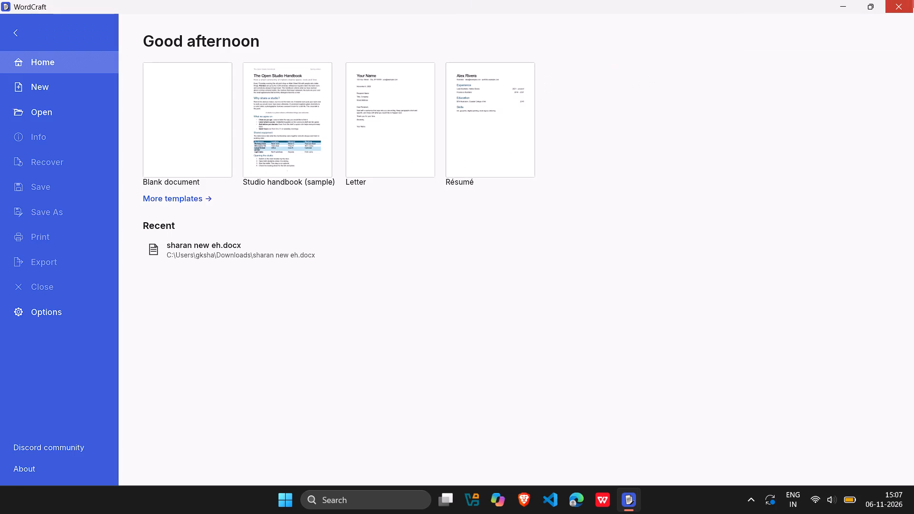
# Close the remaining open windows and bring up the Shut Down Windows dialog.
pyautogui.click(913, 0)
pyautogui.hotkey('alt', 'F4')
pyautogui.hotkey('alt', 'F4')
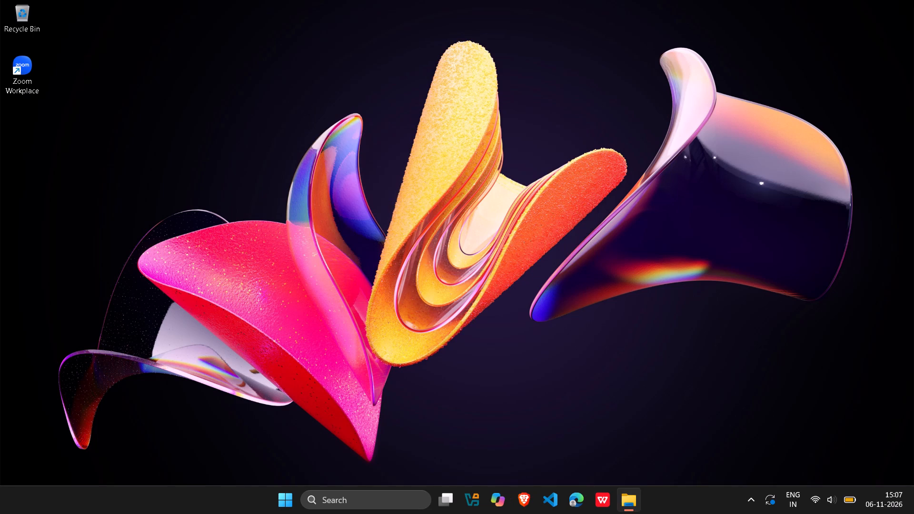
pyautogui.hotkey('alt', 'F4')
pyautogui.hotkey('alt', 'F4')
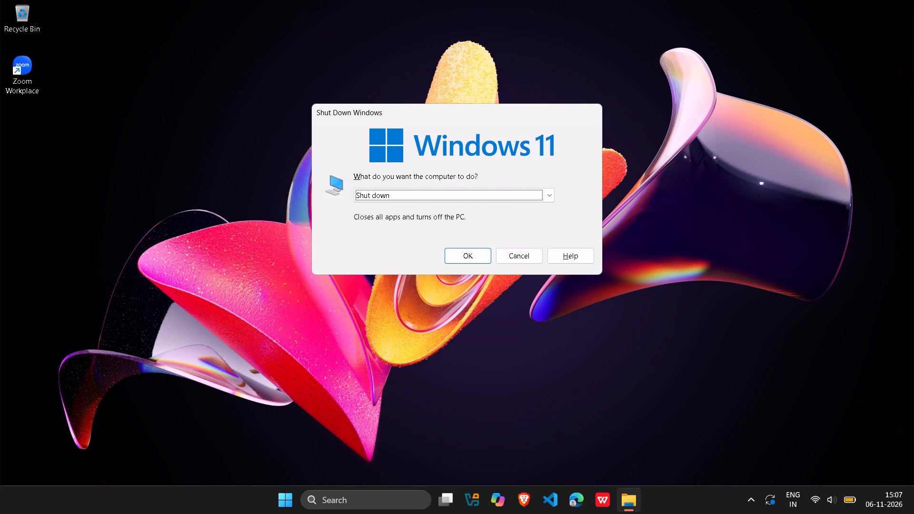